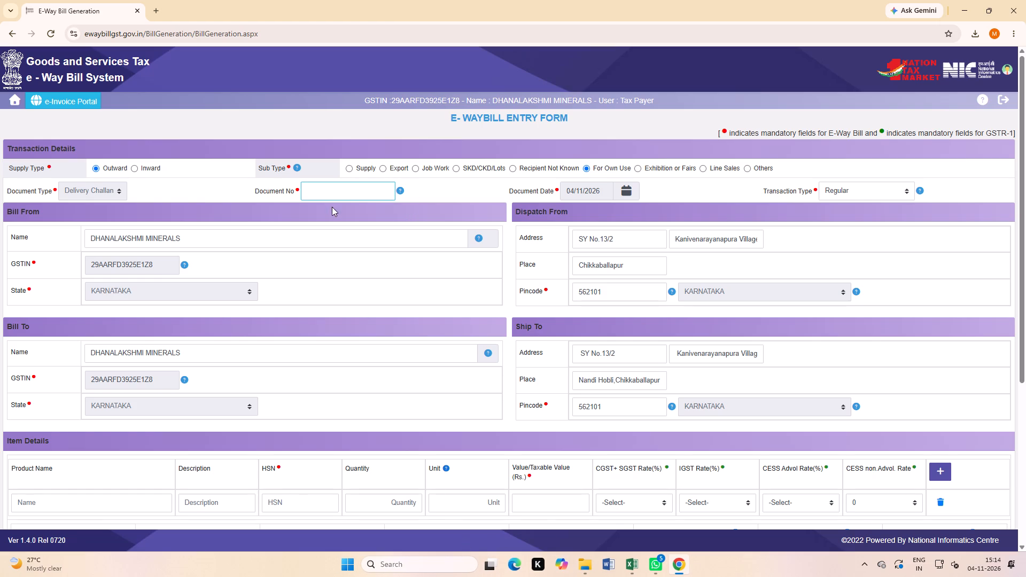
Enter IN9113 as the document number of the e-way bill.
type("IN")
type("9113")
Fill the item row with product name ODBS, description AGGREGATES and HSN code 251710.
scroll(454, 283, "down", 2)
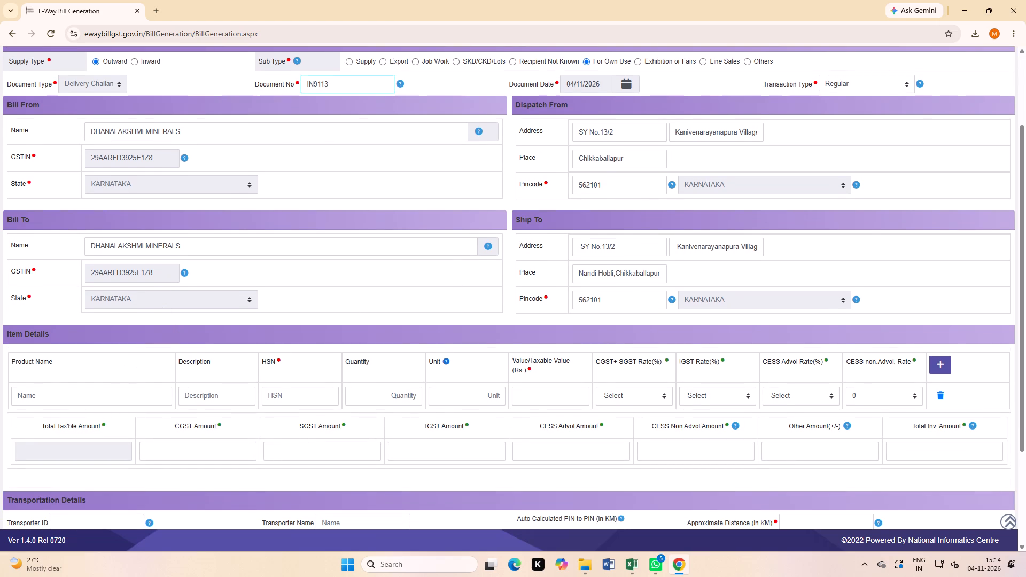
left_click(118, 395)
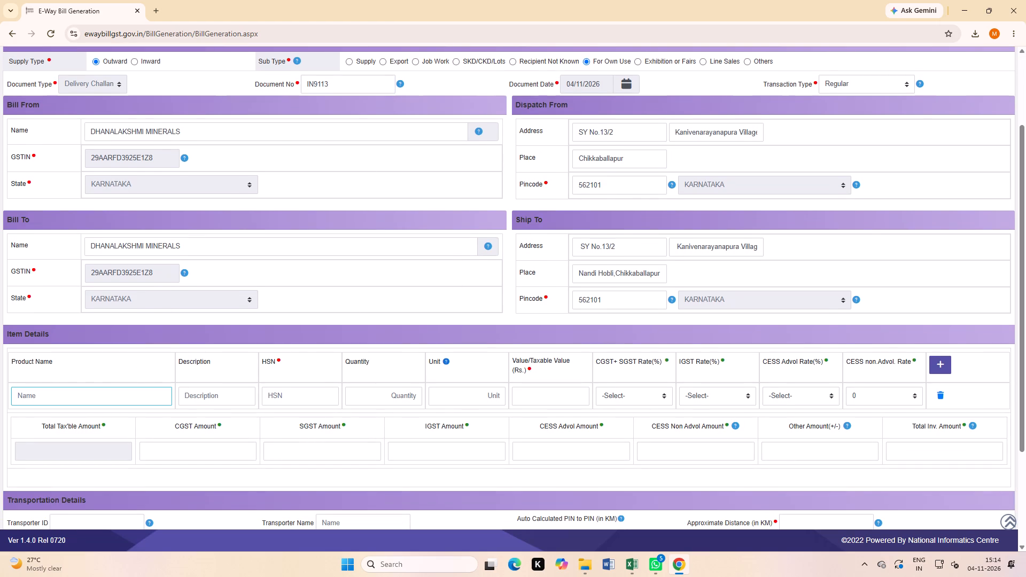
key("b")
key("BackSpace")
key("o")
type("DB")
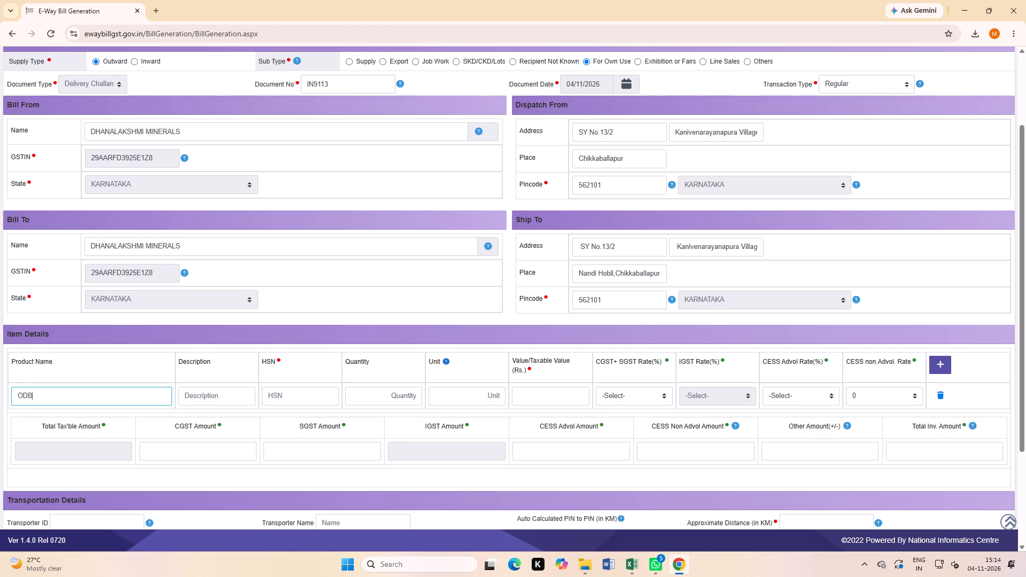
key("s")
key("Right")
left_click(216, 395)
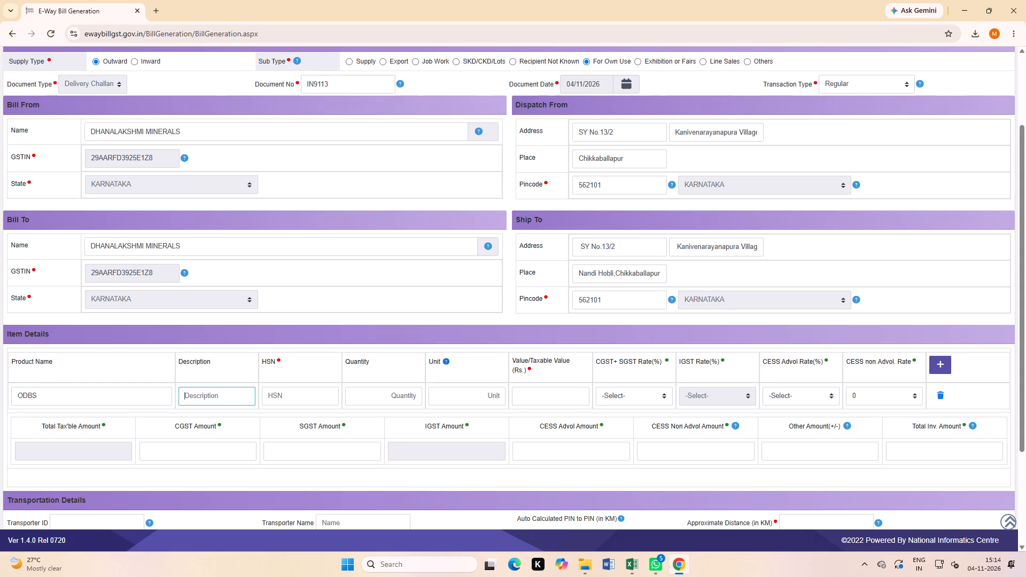
type("AGGREGATES")
left_click(293, 396)
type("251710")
Set the item's quantity to 100 TON, taxable value to 20000 and CGST+SGST rate to 0 + 0.
left_click(350, 396)
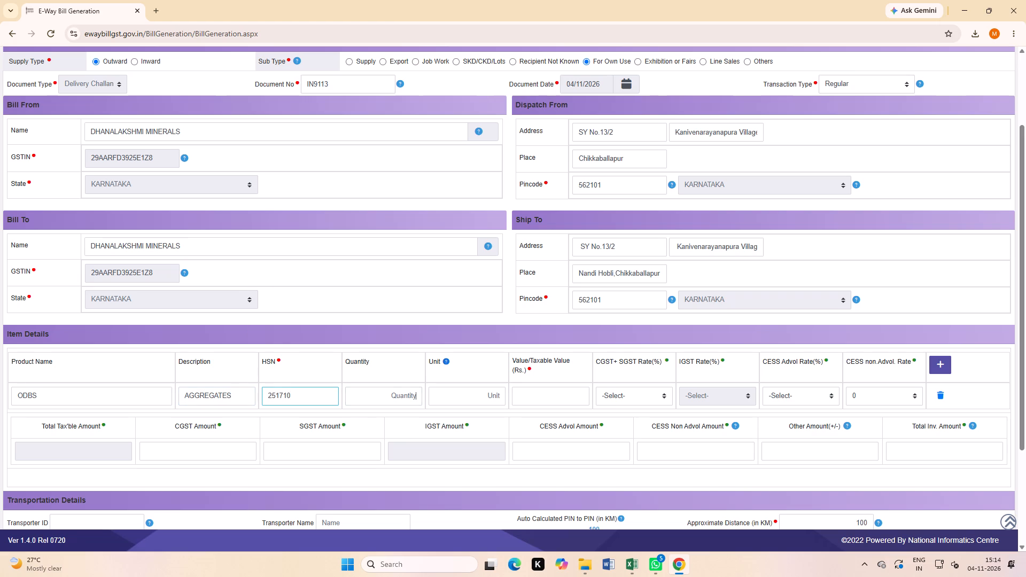
type("100")
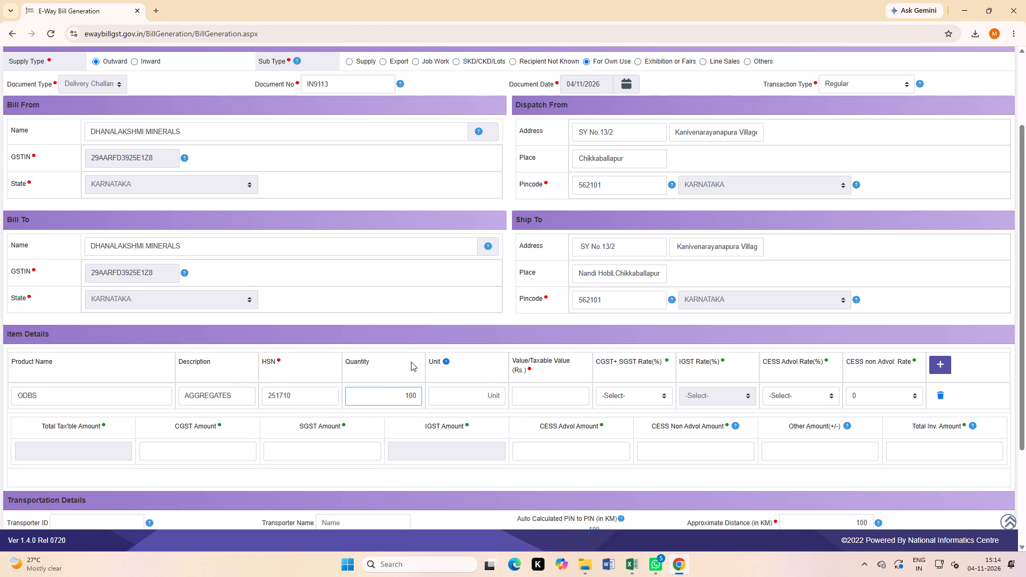
left_click(448, 391)
type("TON")
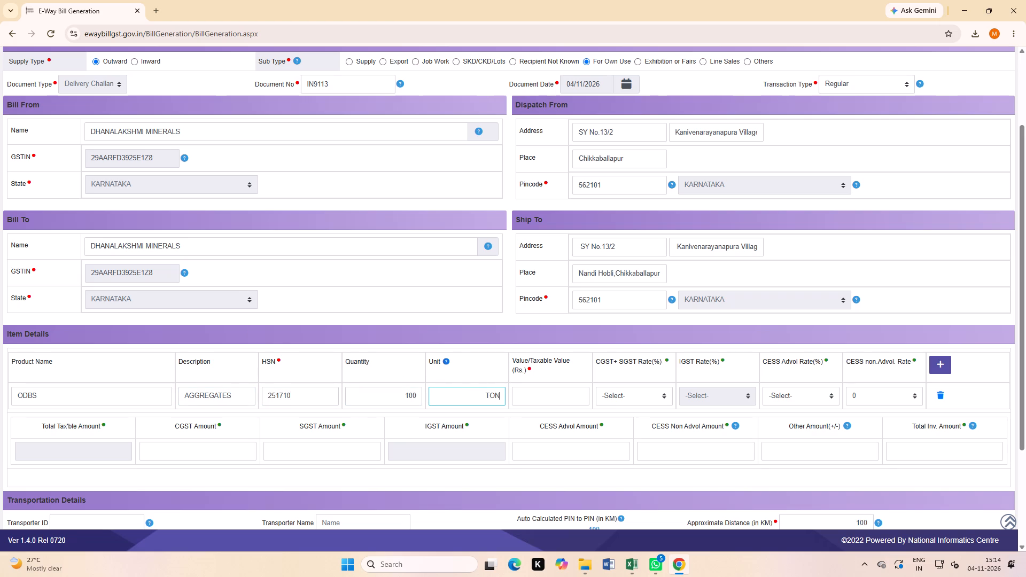
left_click(531, 394)
type("20000")
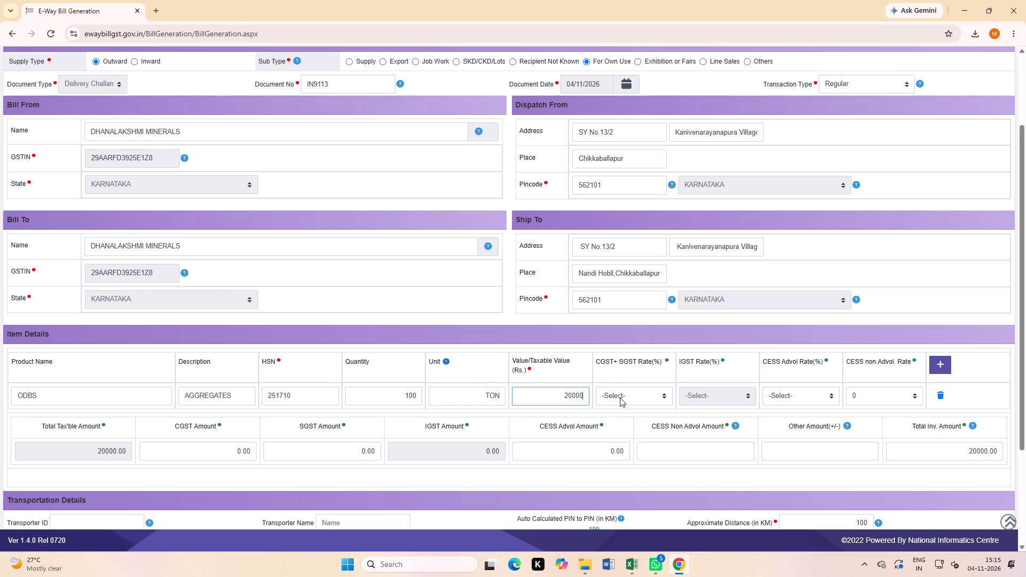
left_click(620, 385)
left_click(621, 395)
left_click(629, 214)
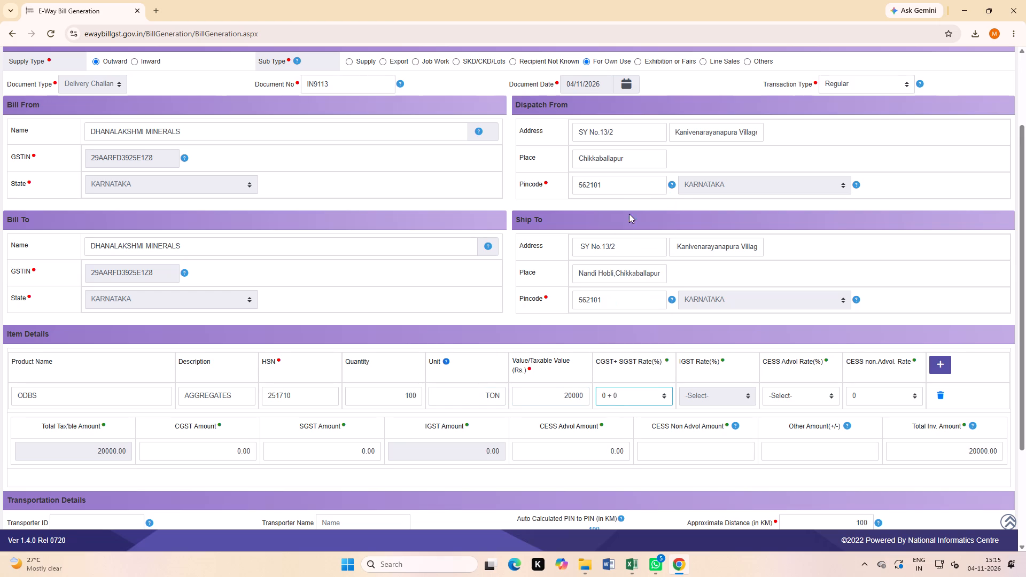
scroll(199, 520, "down", 2)
left_click(112, 490)
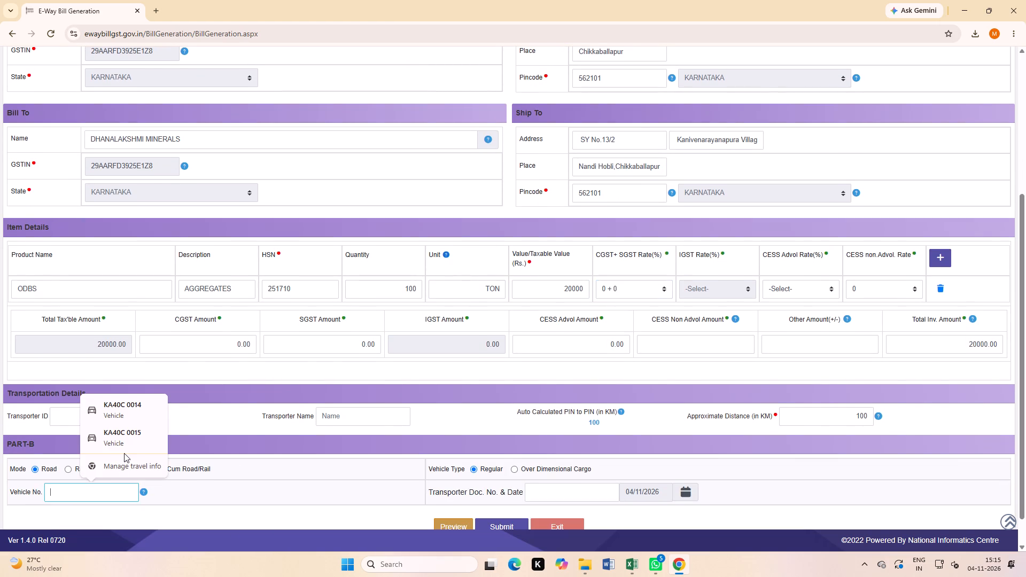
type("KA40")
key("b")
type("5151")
left_click(206, 519)
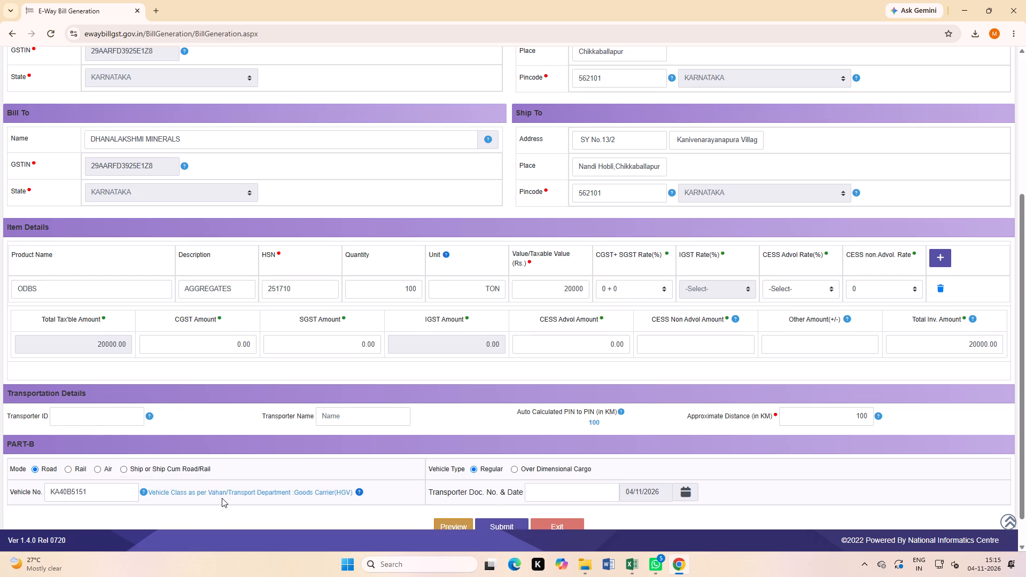
Submit the completed e-way bill form for document IN9113 and confirm its generation.
scroll(276, 453, "down", 5)
scroll(399, 430, "up", 3)
scroll(498, 390, "up", 6)
scroll(532, 303, "down", 10)
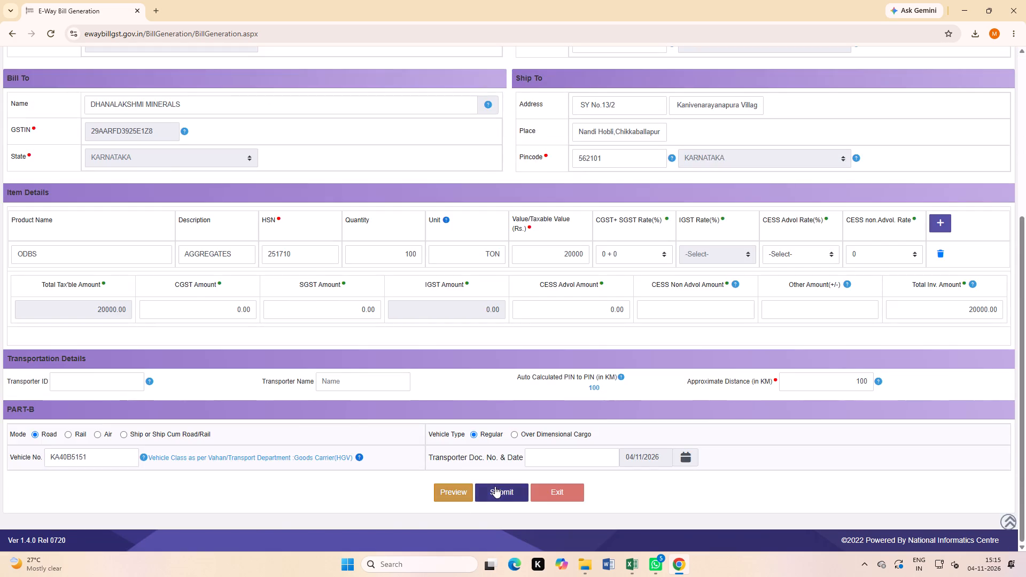
left_click(495, 486)
left_click(552, 115)
left_click(551, 123)
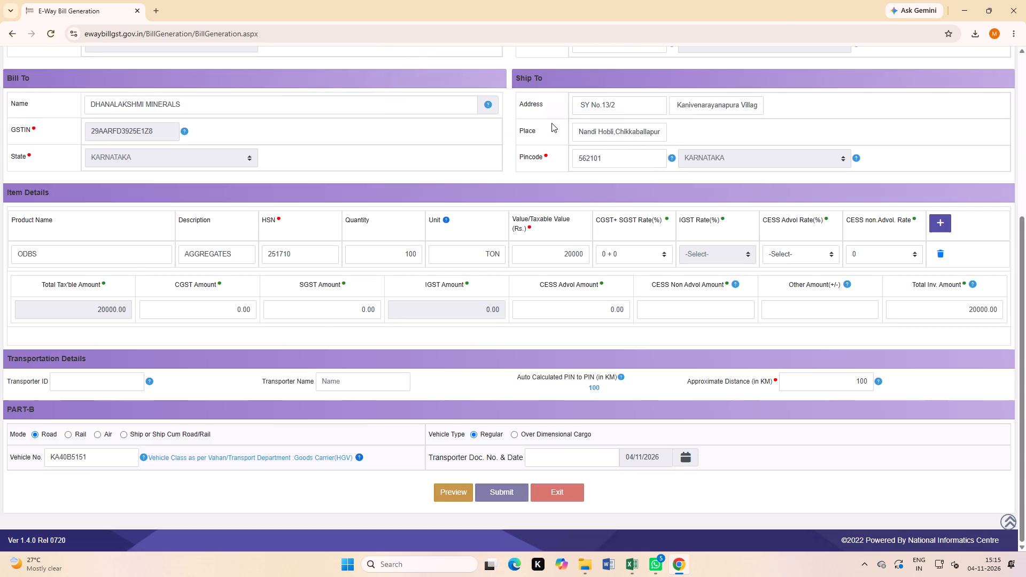
Print the detailed version of the generated e-way bill in Portrait layout.
scroll(512, 292, "down", 11)
left_click(510, 512)
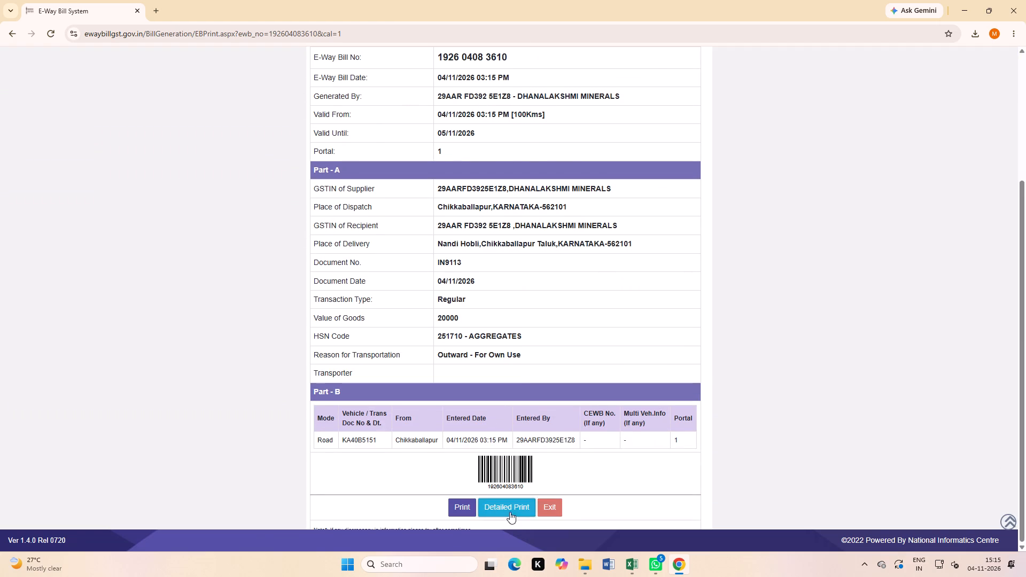
scroll(510, 461, "down", 14)
left_click(498, 520)
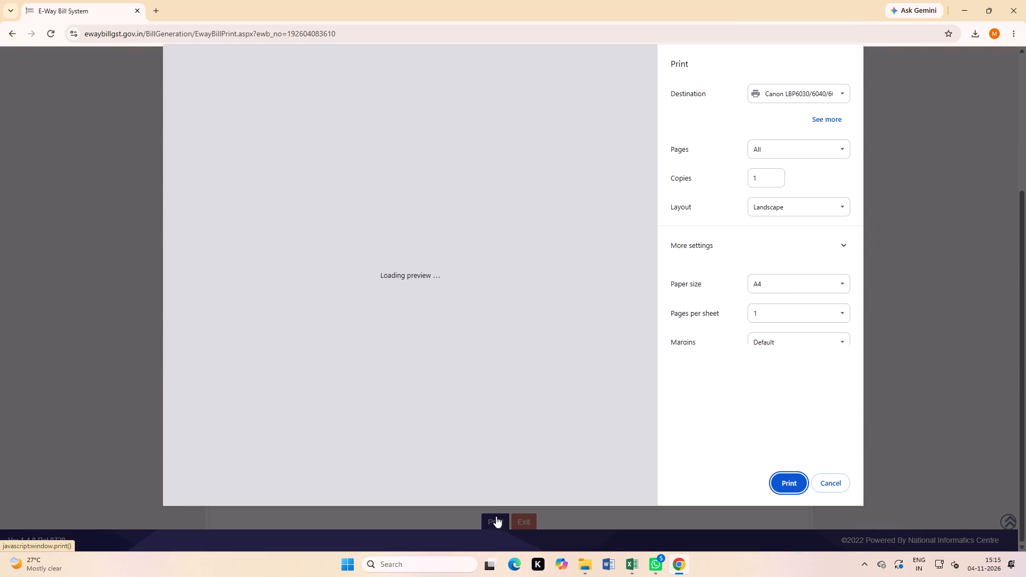
left_click(766, 200)
left_click(770, 219)
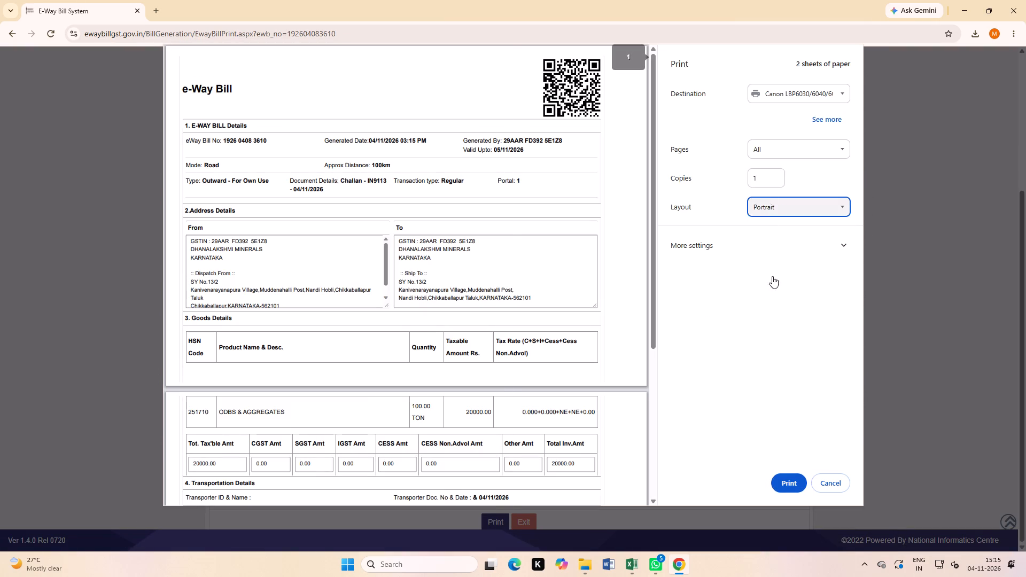
left_click(775, 488)
Return to the portal's home page and open a new e-way bill entry form.
scroll(287, 223, "up", 8)
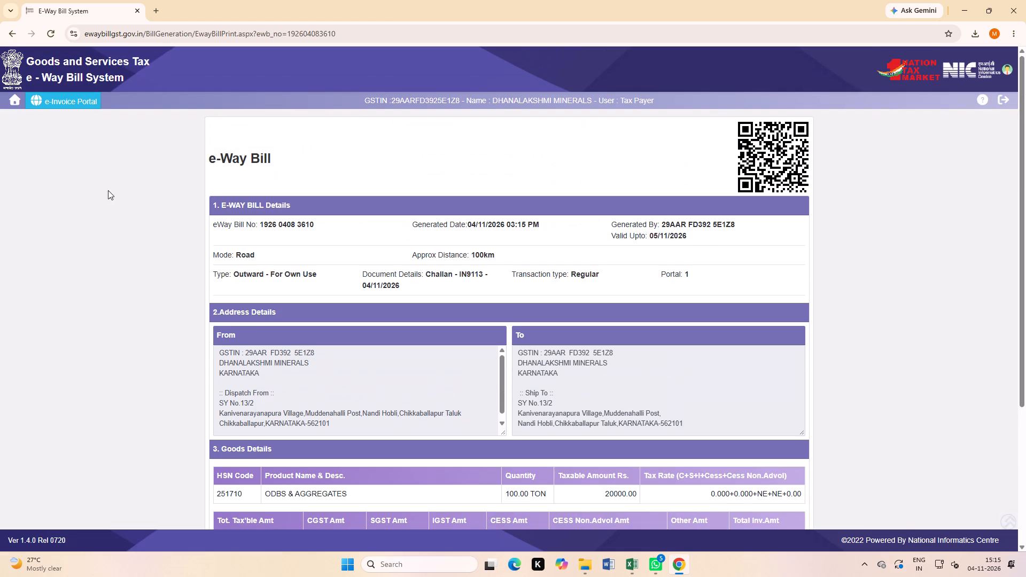
left_click(12, 100)
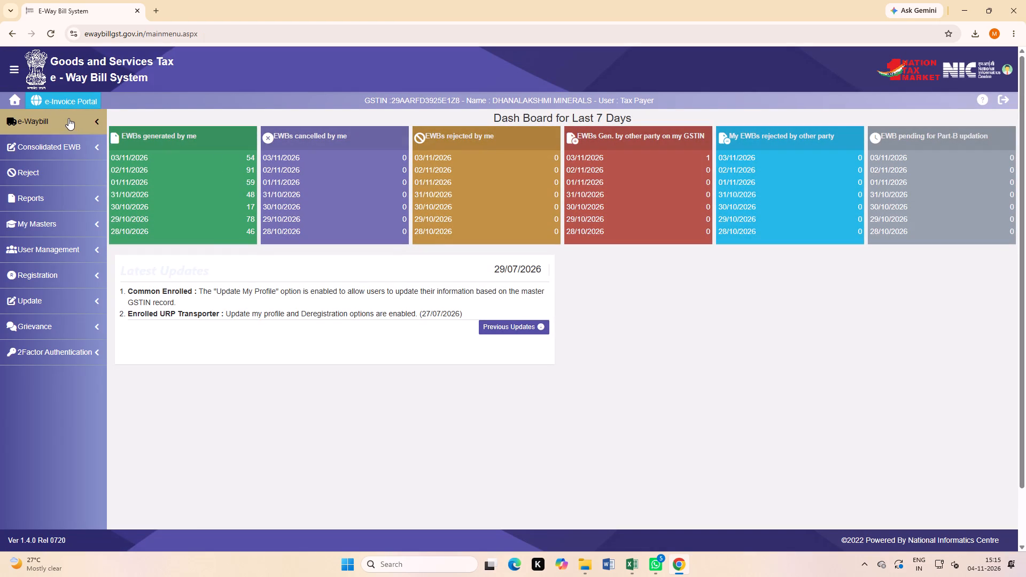
left_click(68, 118)
left_click(53, 141)
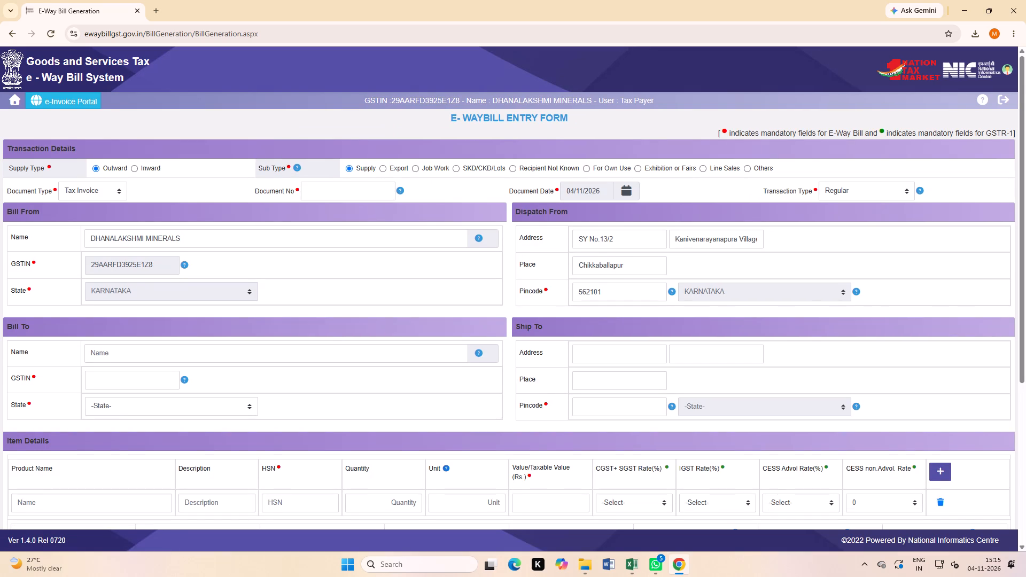
Enter IN9114 as the document number of the new e-way bill.
left_click(351, 192)
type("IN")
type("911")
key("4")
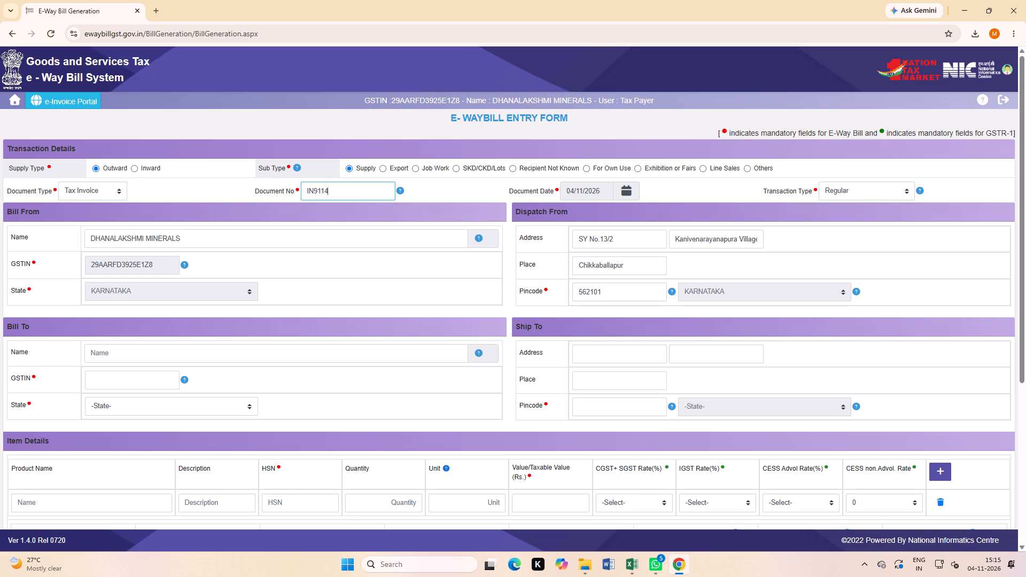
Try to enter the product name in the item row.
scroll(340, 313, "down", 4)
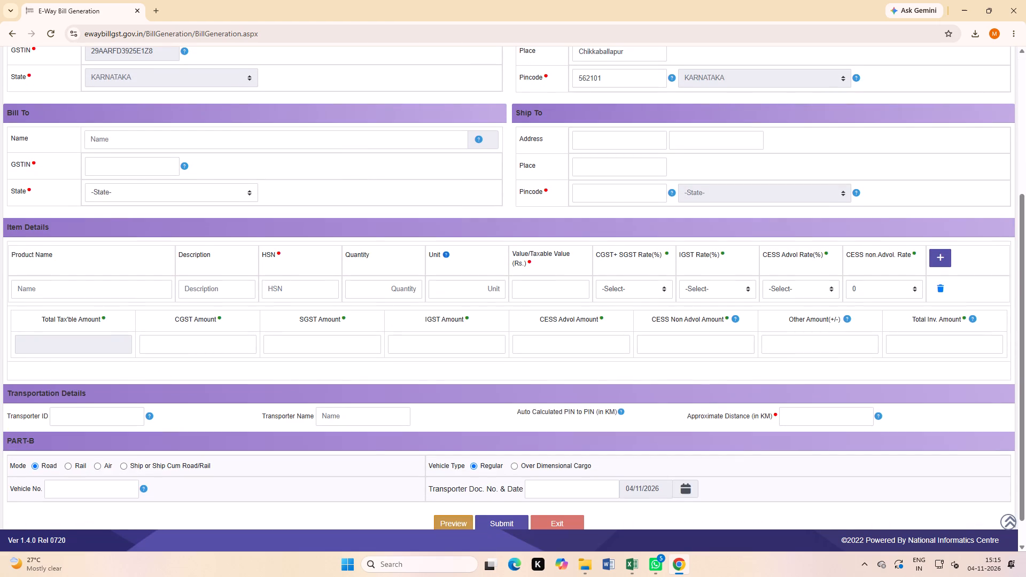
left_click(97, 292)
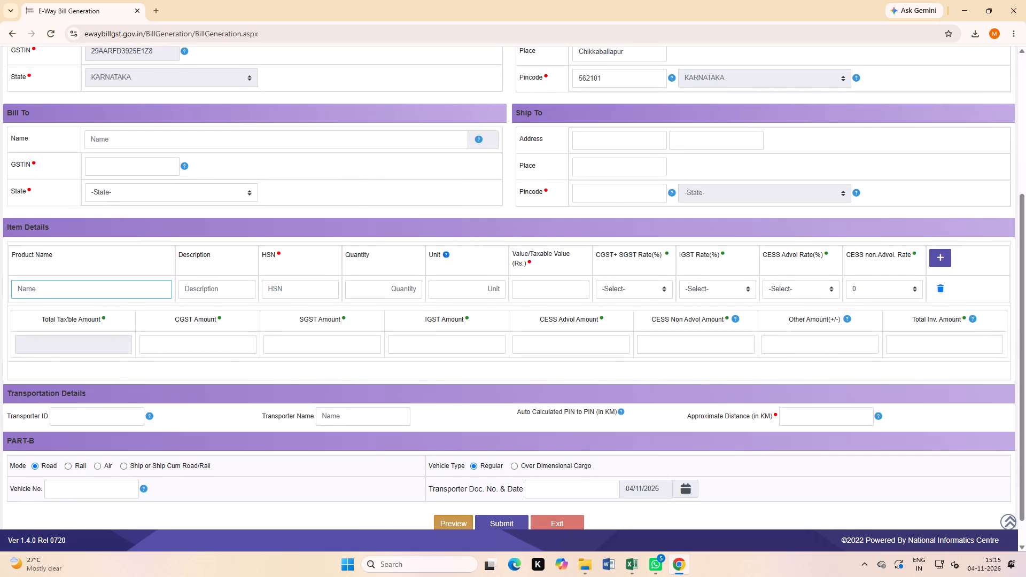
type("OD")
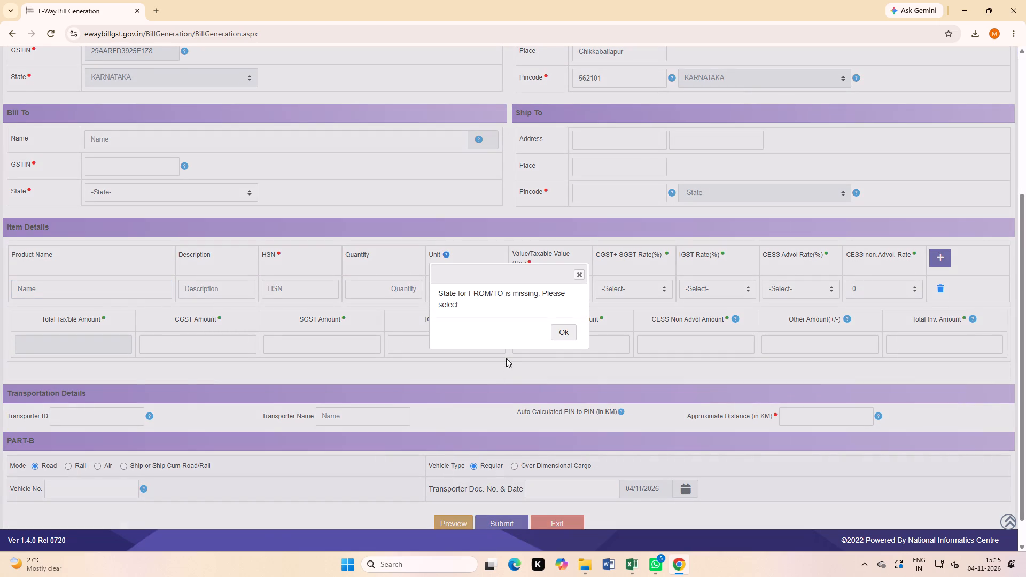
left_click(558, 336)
Set the transaction sub type to For Own Use.
scroll(592, 223, "up", 6)
left_click(595, 165)
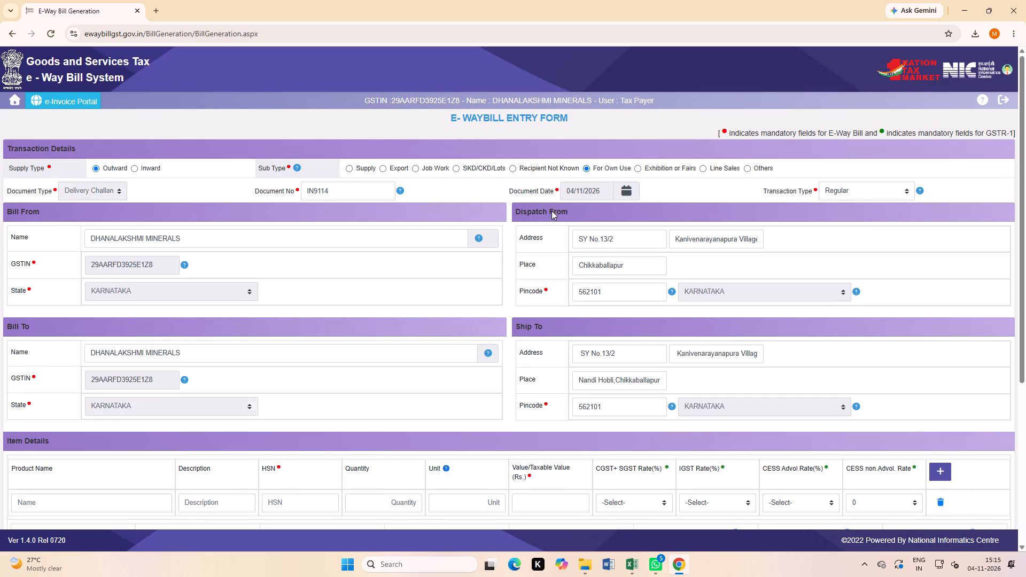
Fill the item row with product name ODBS, description AGGREGATES and HSN code 251710.
scroll(481, 287, "down", 6)
left_click(81, 259)
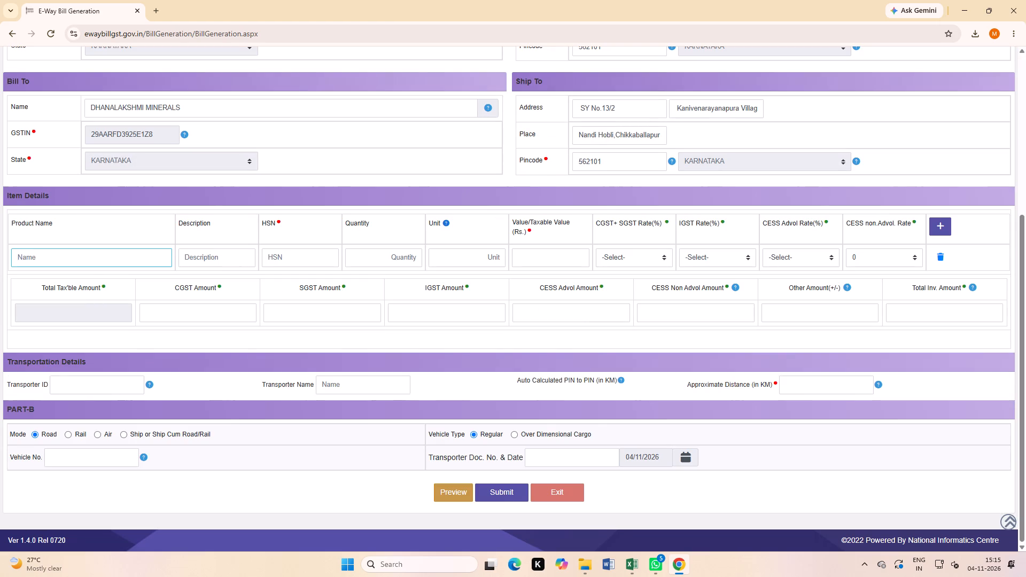
type("ODBS")
left_click(206, 248)
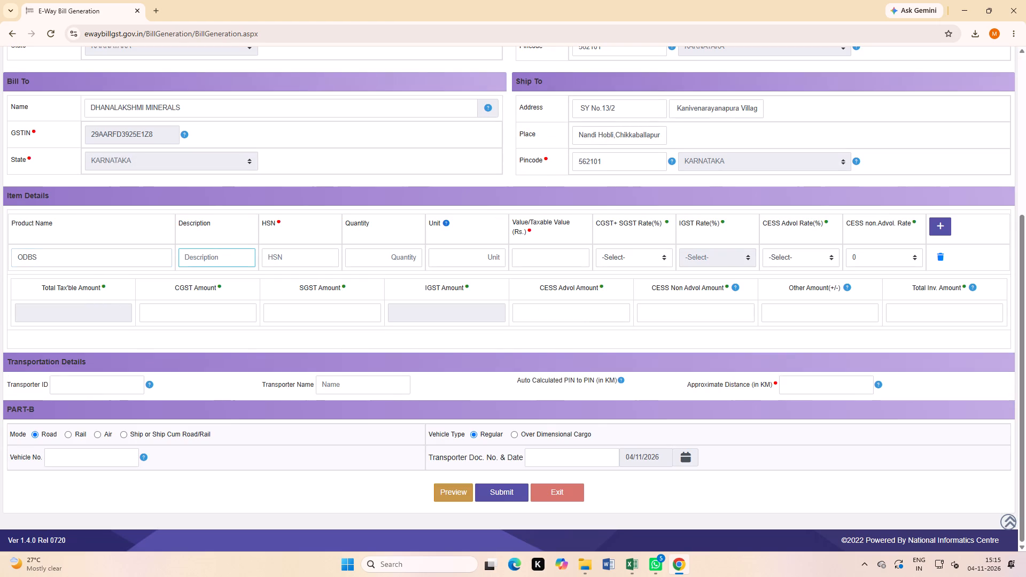
type("AGGREGATES")
left_click(296, 250)
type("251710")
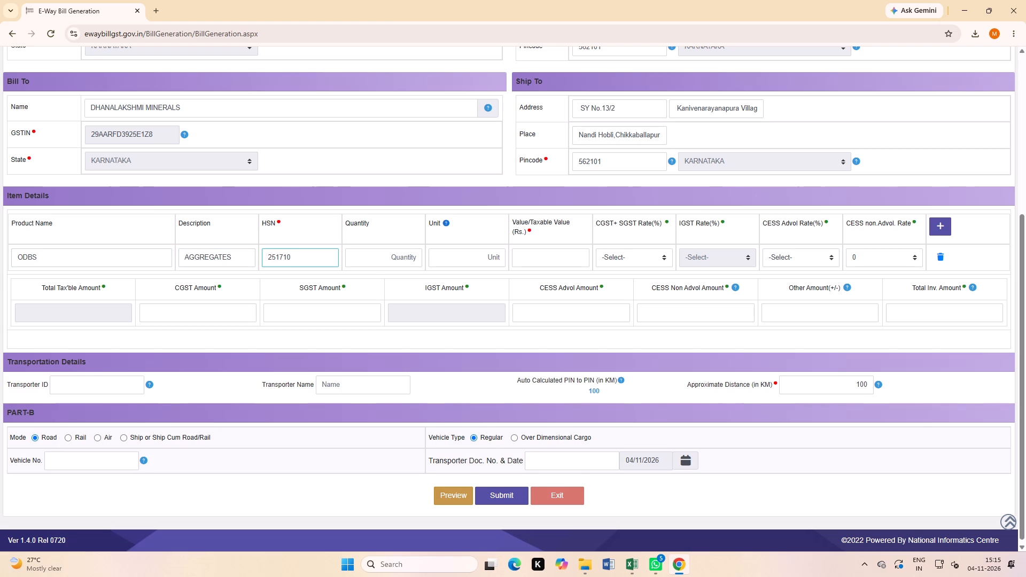
Set the item's quantity to 100 TON, its taxable value to Rs. 20000 and the CGST+SGST rate to 0 + 0.
left_click(377, 249)
type("100")
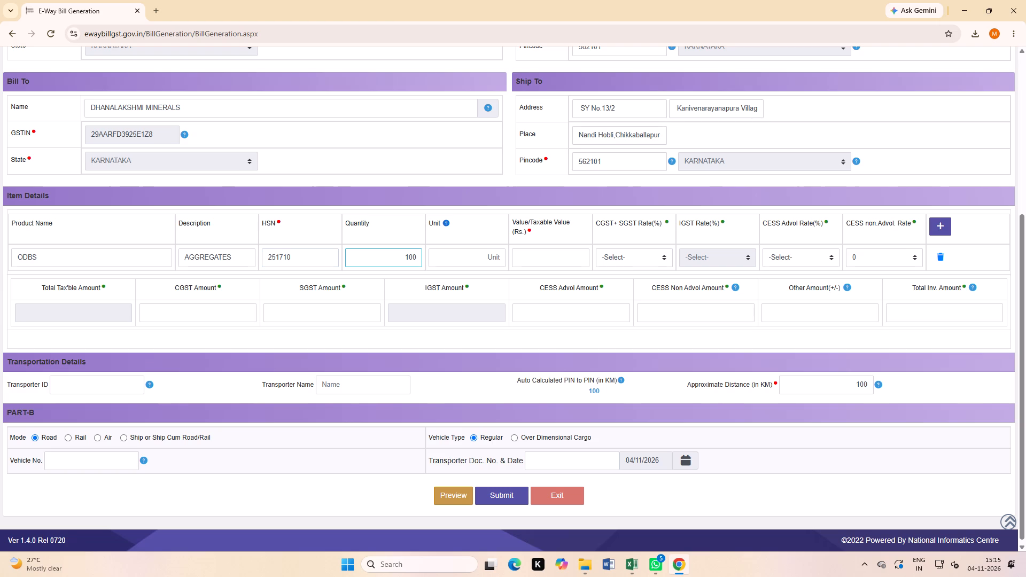
left_click(449, 260)
type("TON")
left_click(567, 254)
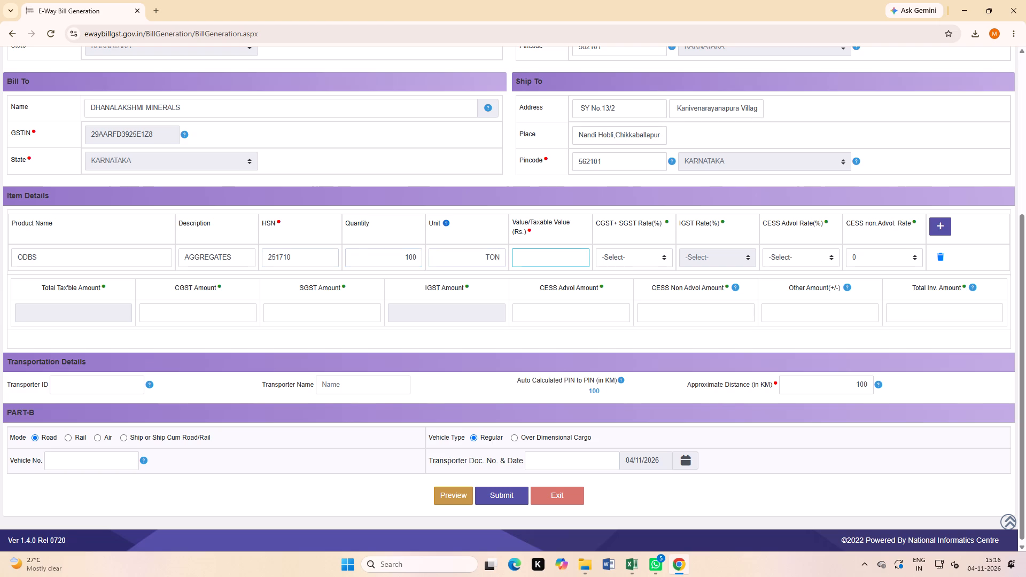
type("20000")
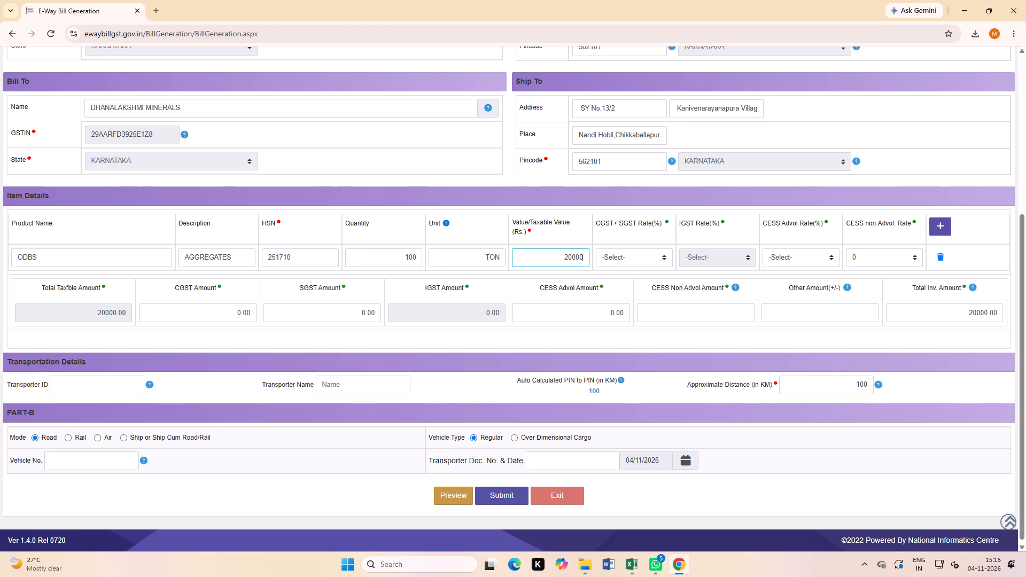
left_click(644, 255)
left_click(628, 284)
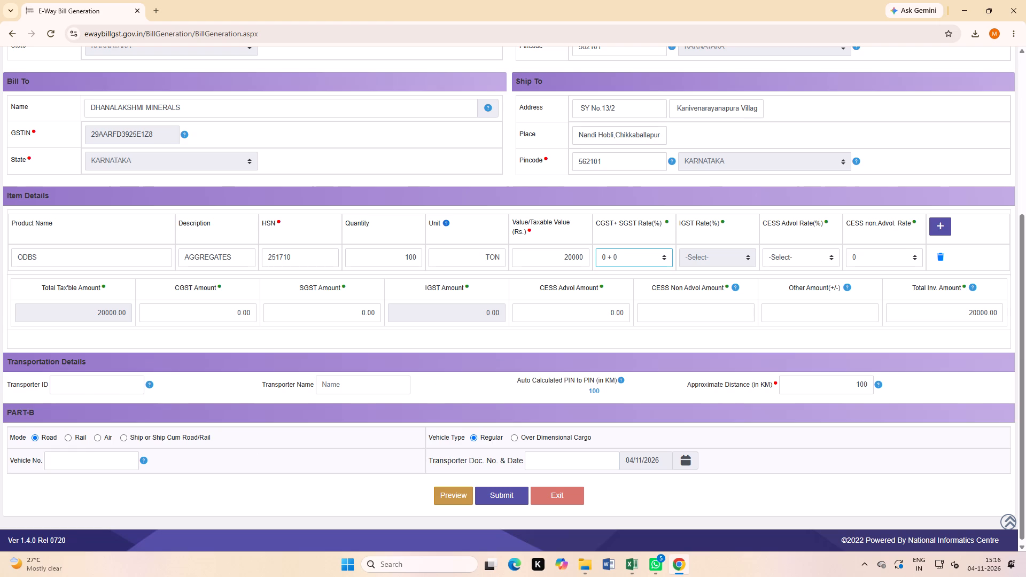
left_click(88, 456)
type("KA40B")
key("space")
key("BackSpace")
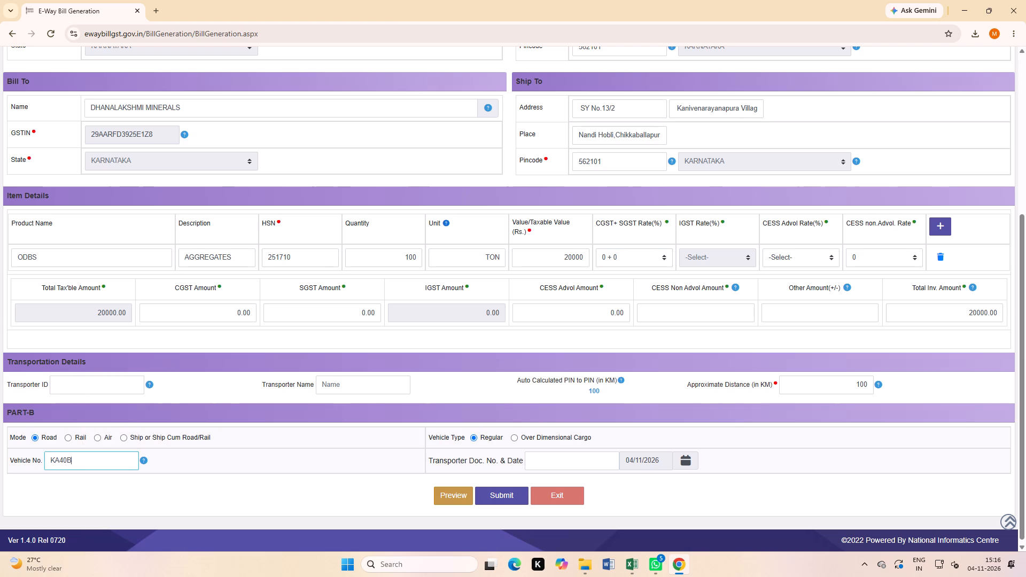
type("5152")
left_click(201, 493)
Submit the e-way bill for document IN9114 and agree to continue with its generation.
scroll(361, 438, "up", 10)
scroll(517, 402, "down", 10)
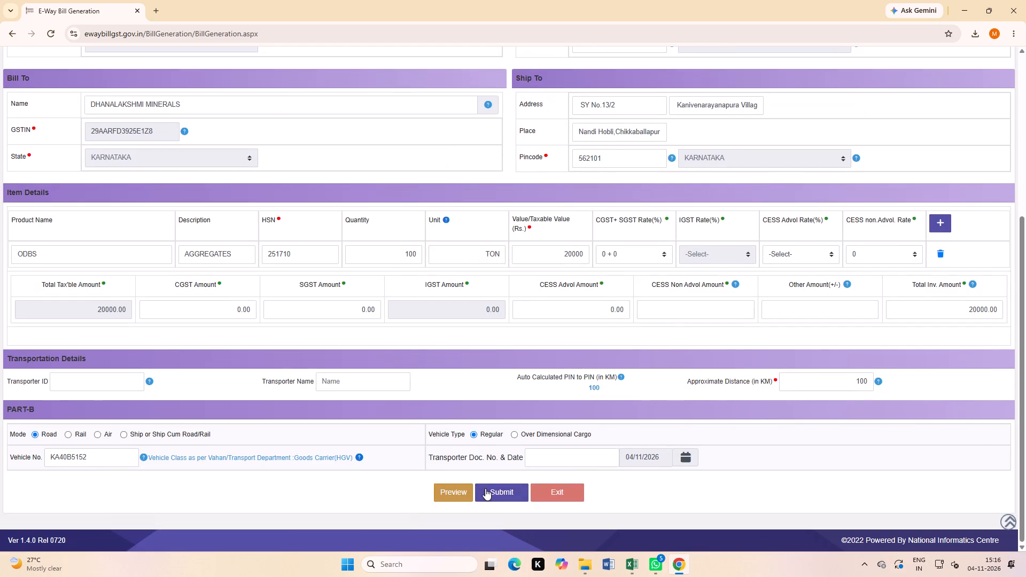
left_click(488, 488)
left_click(551, 108)
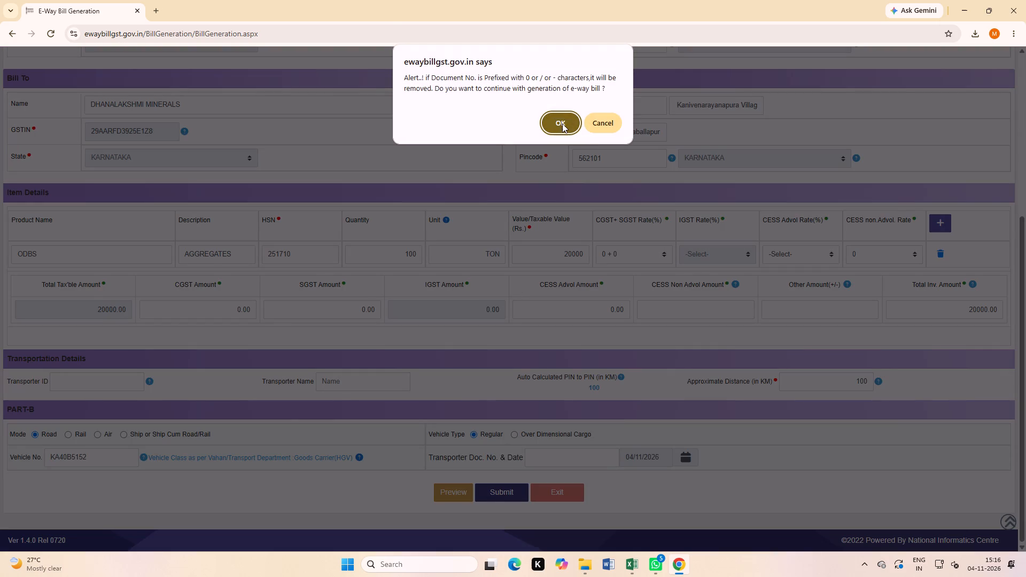
left_click(562, 123)
Open the detailed version of the generated IN9114 e-way bill and print it.
scroll(496, 308, "down", 13)
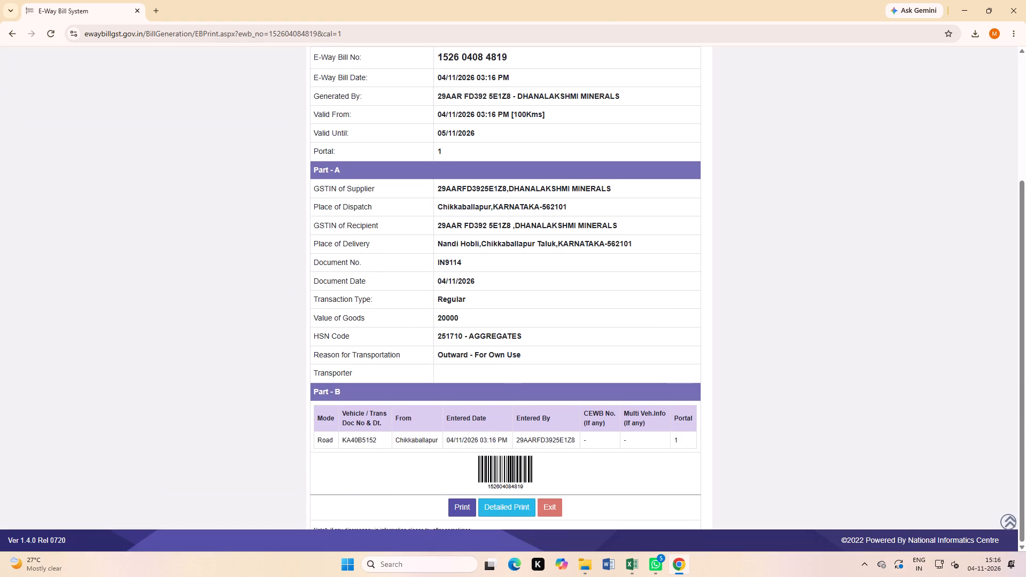
left_click(496, 505)
scroll(539, 315, "down", 15)
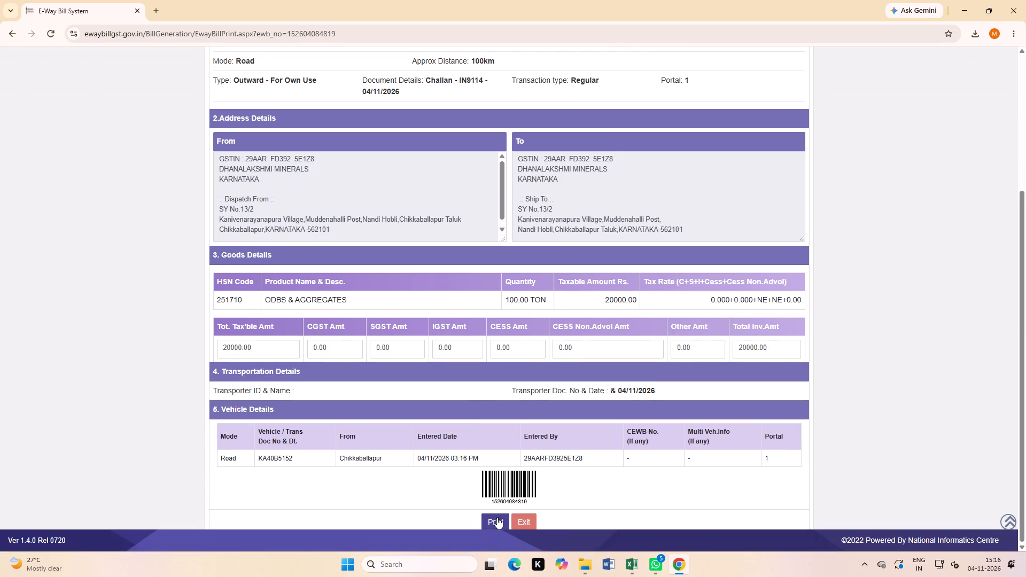
left_click(497, 517)
left_click(785, 484)
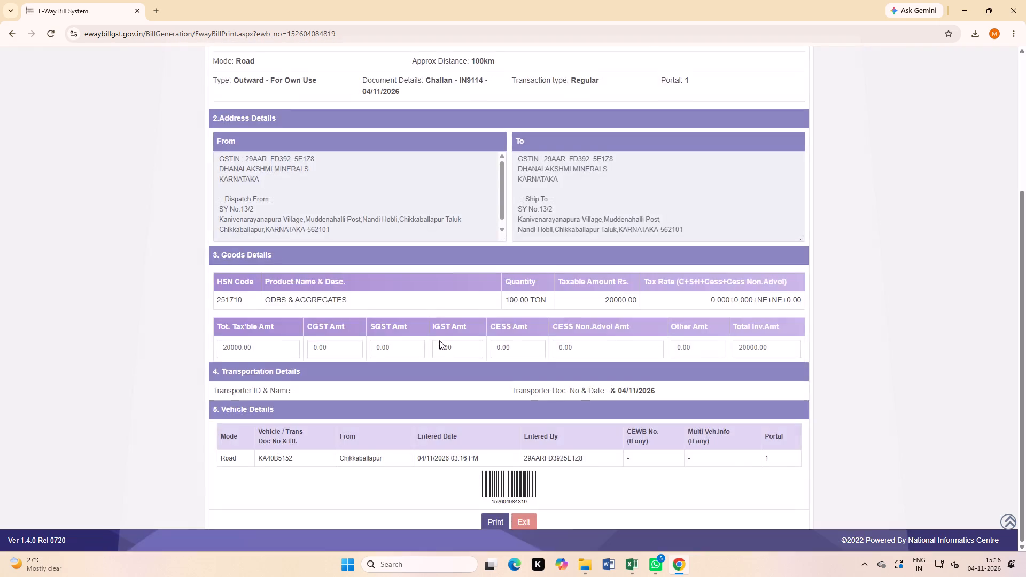
Return to the portal's home page and open a new e-way bill entry form.
scroll(360, 314, "up", 5)
left_click(10, 95)
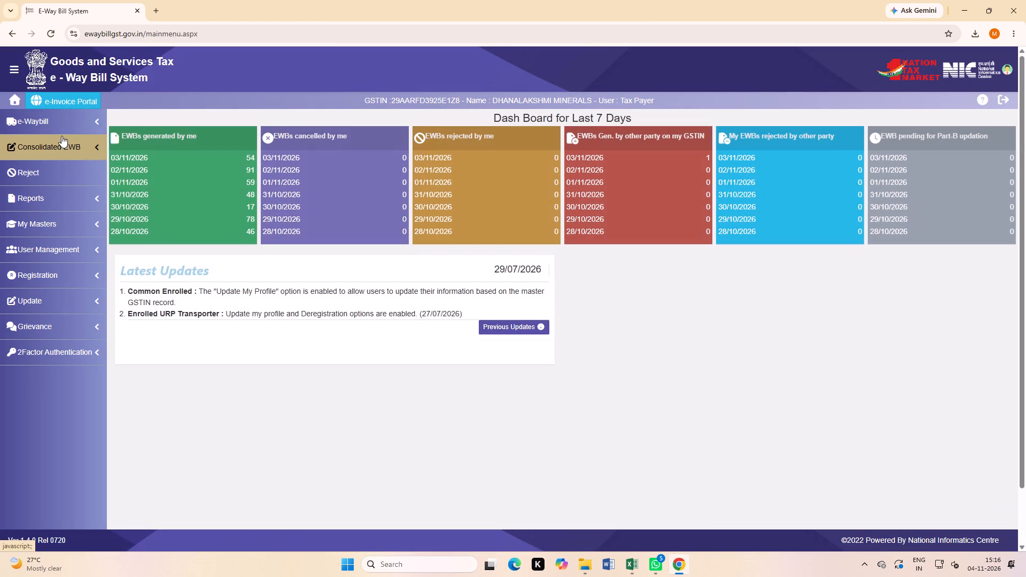
left_click(57, 127)
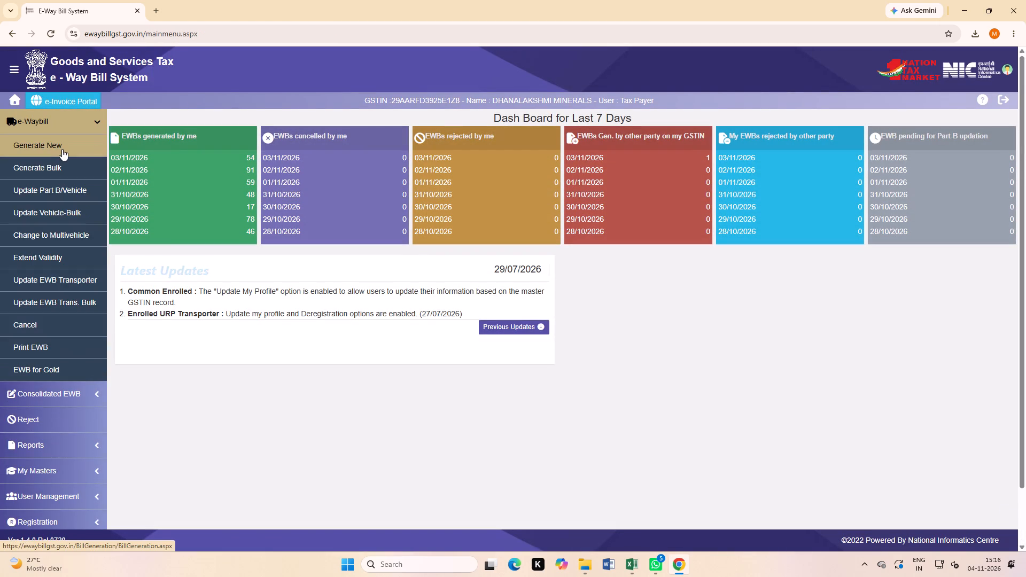
left_click(62, 149)
Set the transaction sub type to For Own Use and enter IN9115 as the document number.
left_click(358, 189)
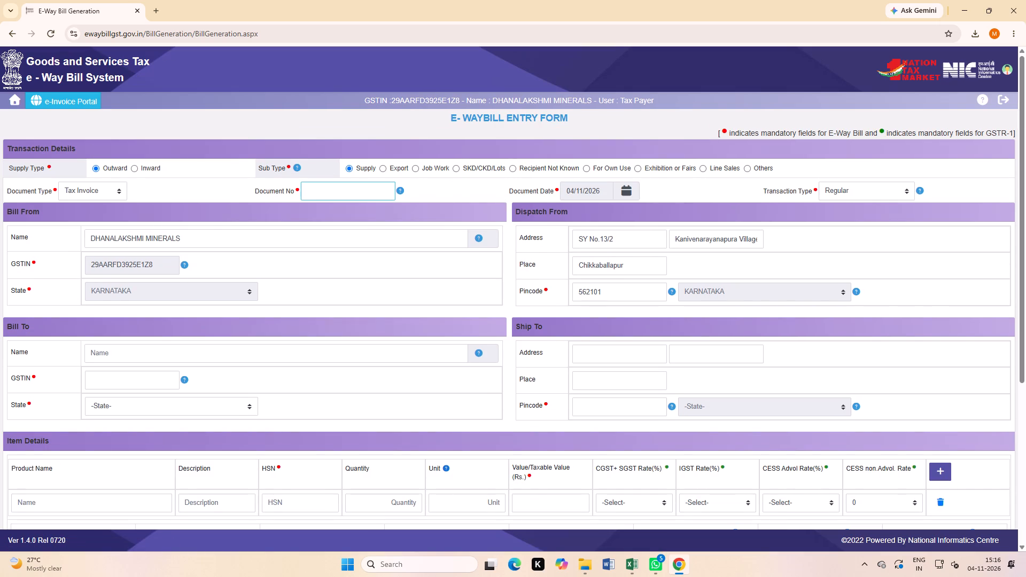
type("IN")
scroll(314, 362, "down", 5)
scroll(325, 282, "up", 6)
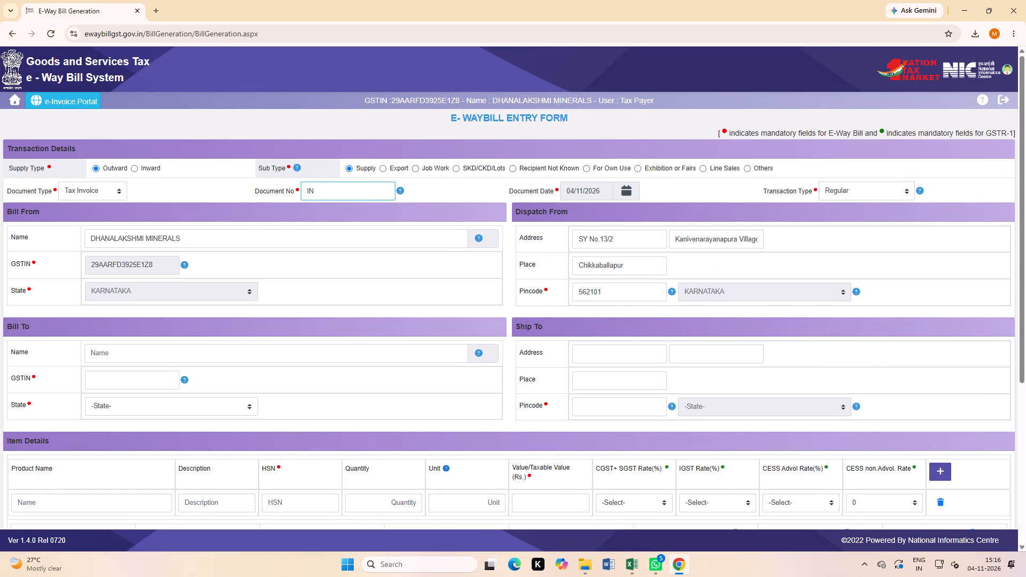
left_click(588, 168)
left_click(345, 192)
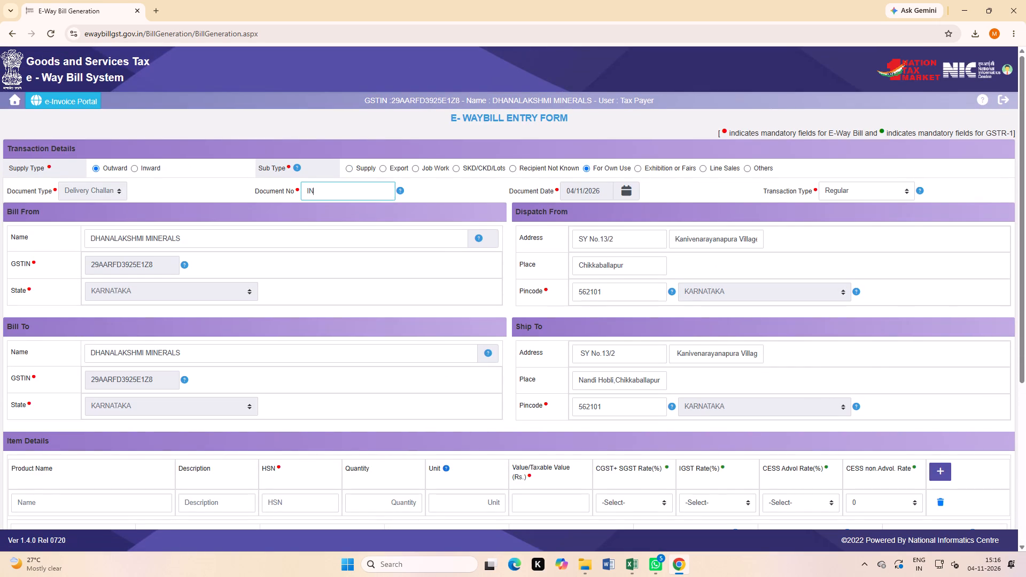
type("9115")
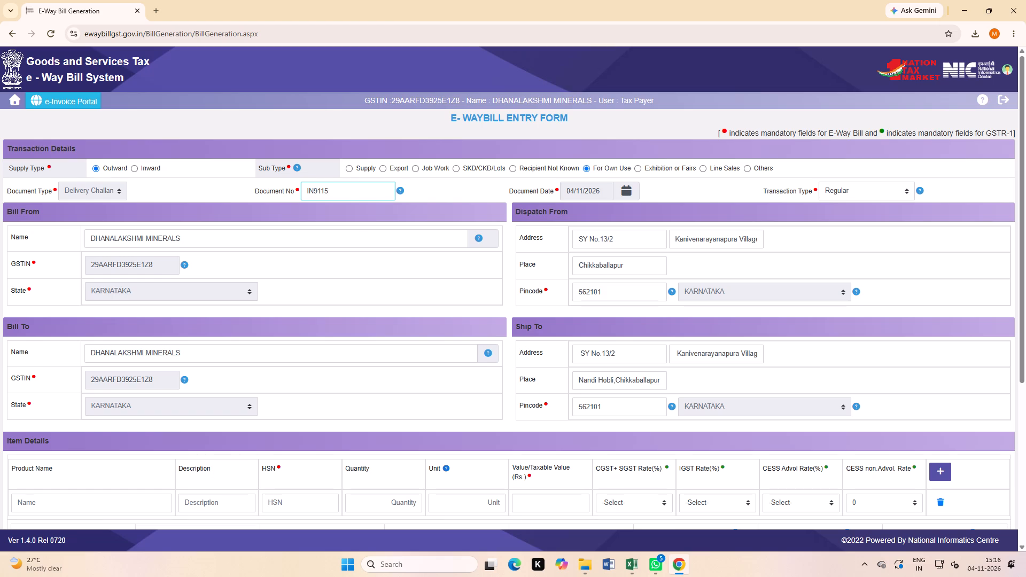
left_click(309, 232)
Fill the item row with product name ODBS, description AGGREGATES and HSN code 251710.
scroll(249, 315, "down", 4)
left_click(95, 291)
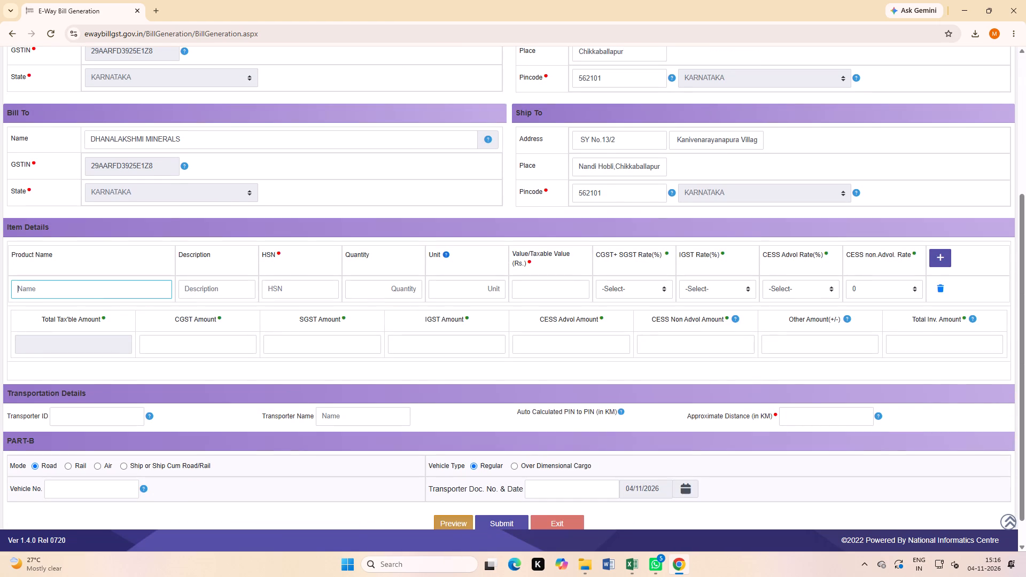
key("o")
type("DBS")
left_click(231, 293)
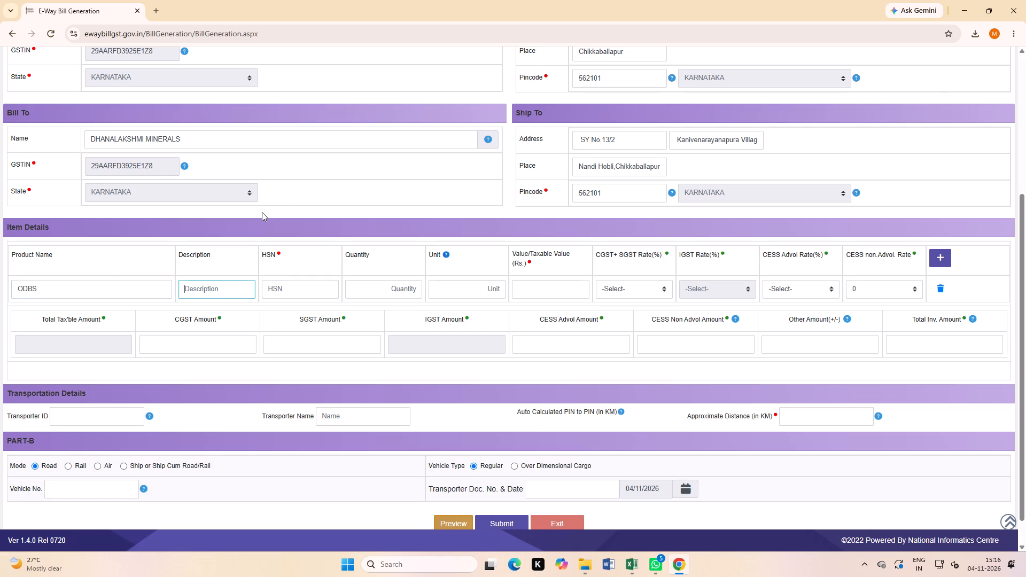
type("AGG")
type("REG")
type("ATES")
left_click(270, 288)
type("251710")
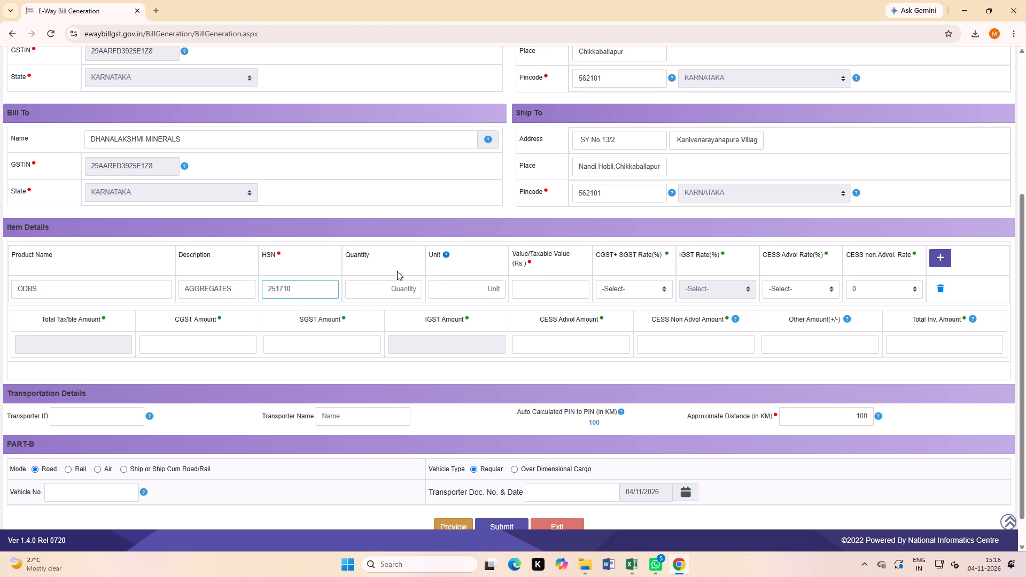
Set the item's quantity to 100 TON, its taxable value to Rs. 20000 and the CGST+SGST rate to 0 + 0.
left_click(384, 294)
type("100")
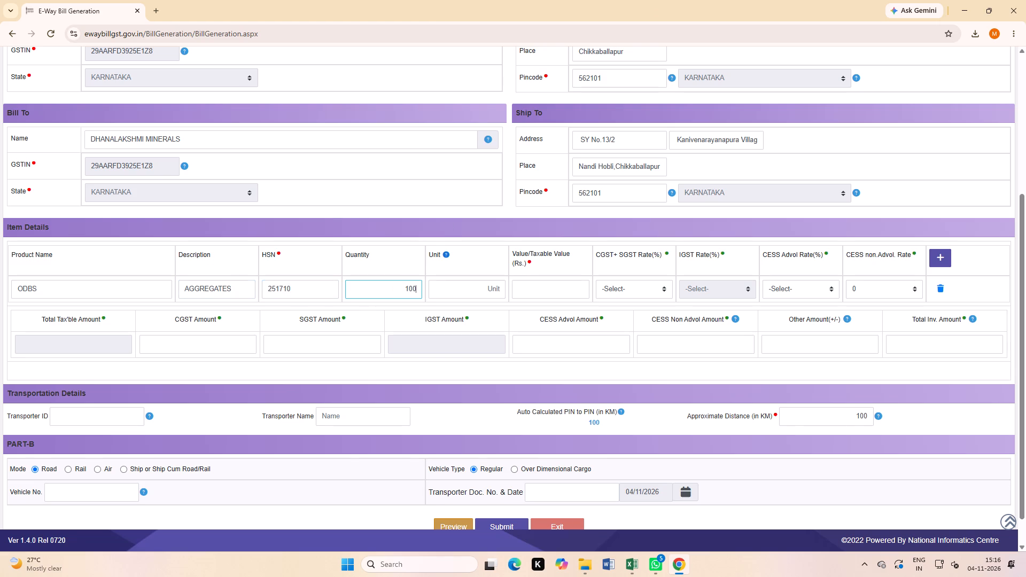
left_click(468, 291)
type("TON")
left_click(577, 276)
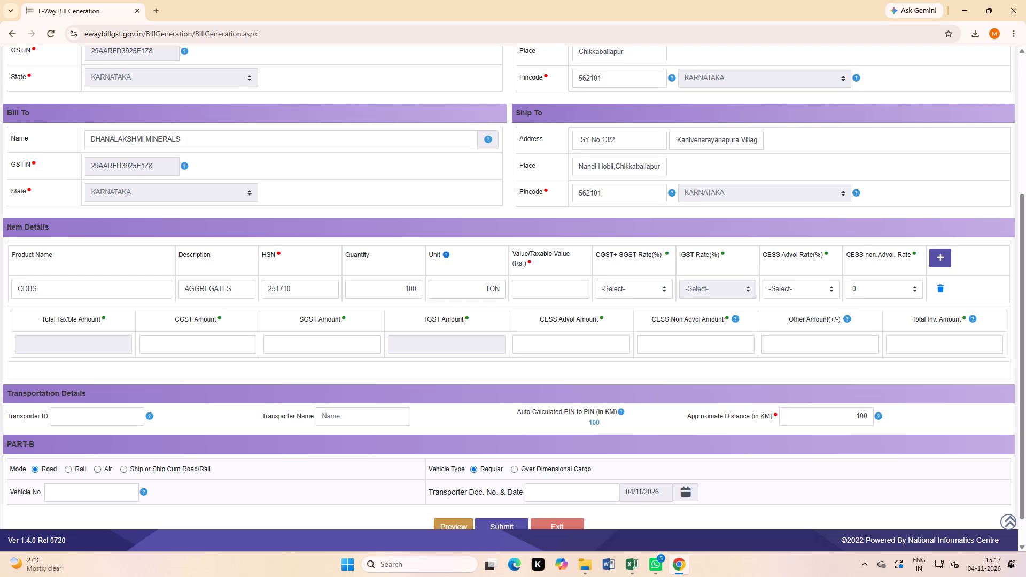
left_click(569, 295)
type("20000")
left_click(631, 283)
left_click(623, 316)
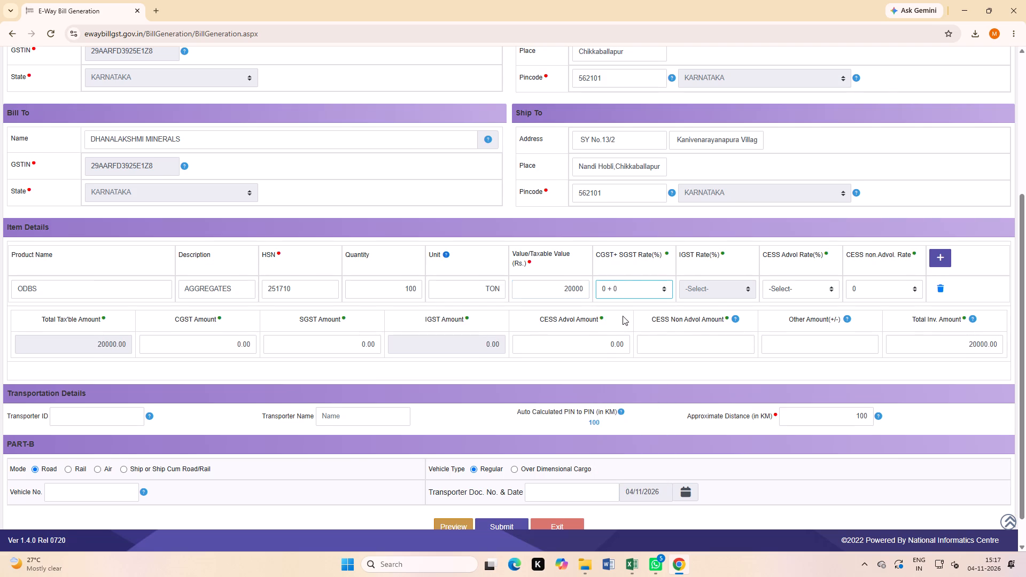
scroll(235, 502, "down", 5)
left_click(106, 454)
left_click(113, 456)
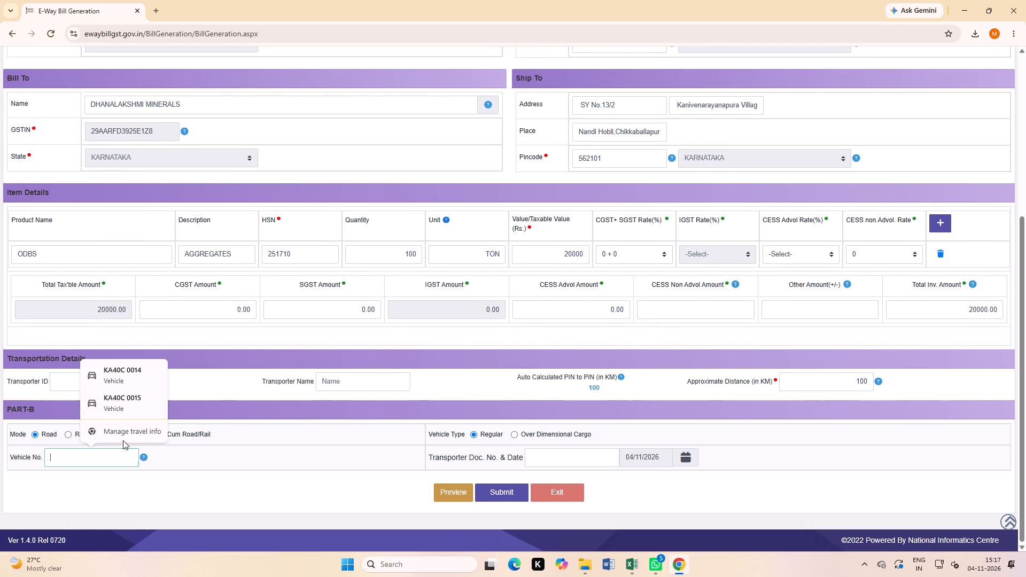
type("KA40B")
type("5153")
scroll(409, 45, "down", 3)
left_click(333, 506)
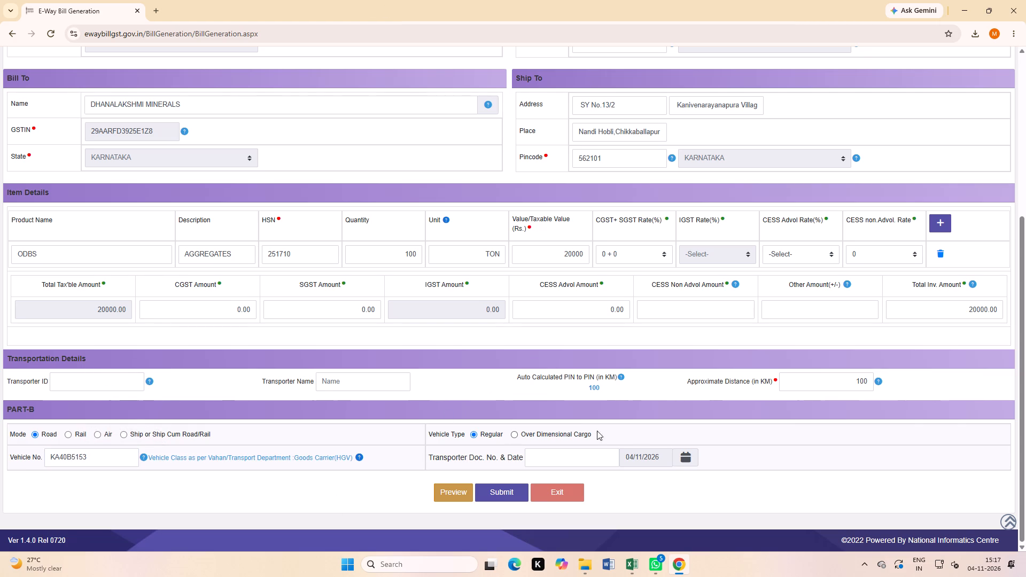
Submit the e-way bill for document IN9115 and agree to continue with its generation.
scroll(638, 432, "down", 6)
left_click(499, 490)
left_click(547, 108)
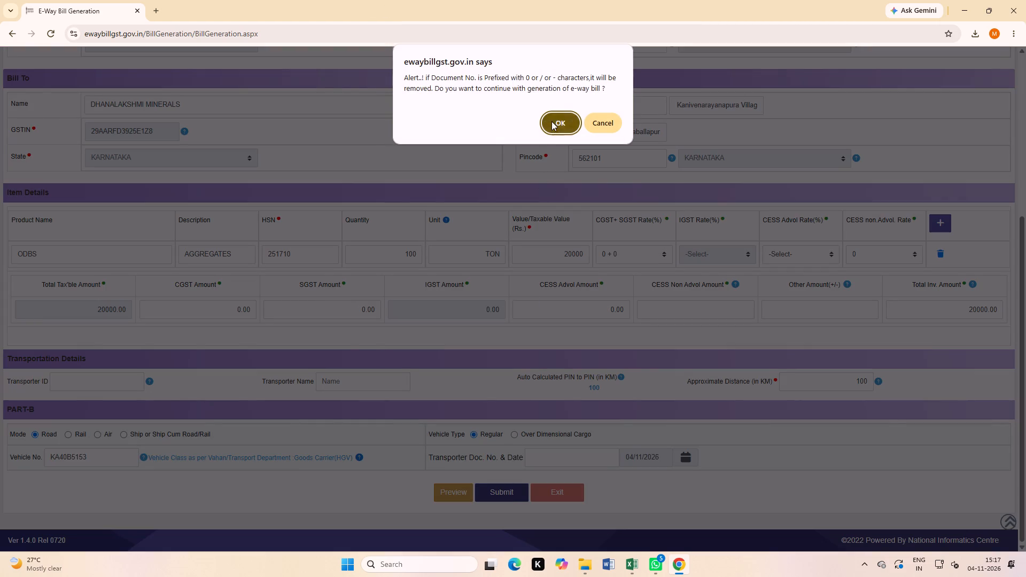
left_click(551, 121)
left_click(555, 123)
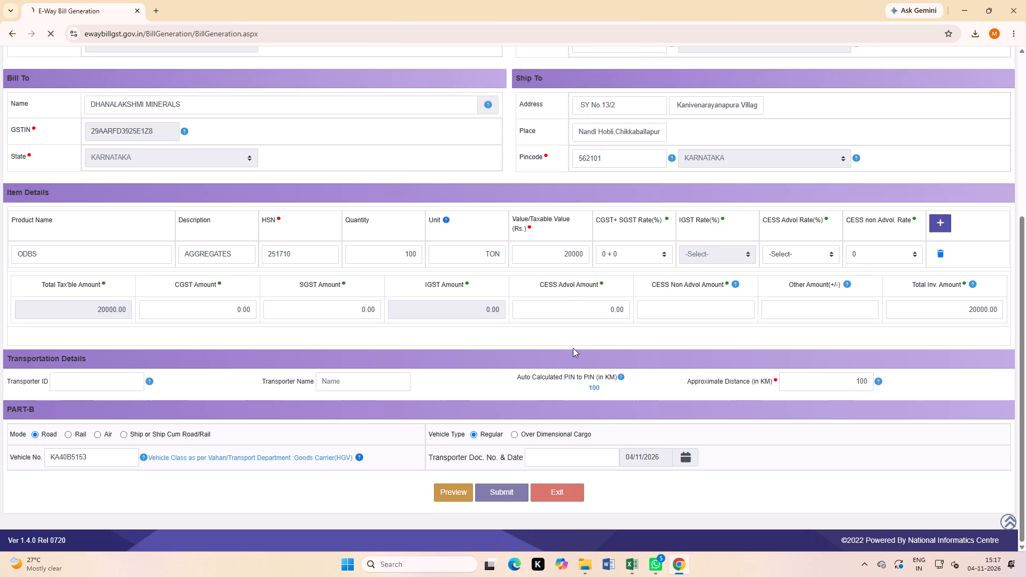
Open the detailed version of the generated IN9115 e-way bill and print it.
scroll(566, 343, "down", 12)
left_click(502, 505)
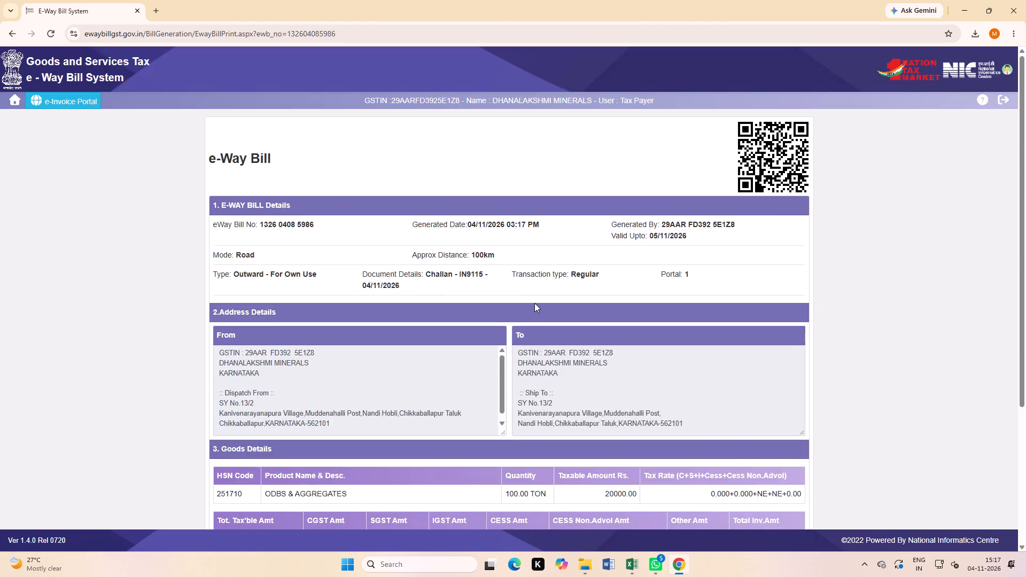
scroll(534, 303, "down", 12)
left_click(497, 523)
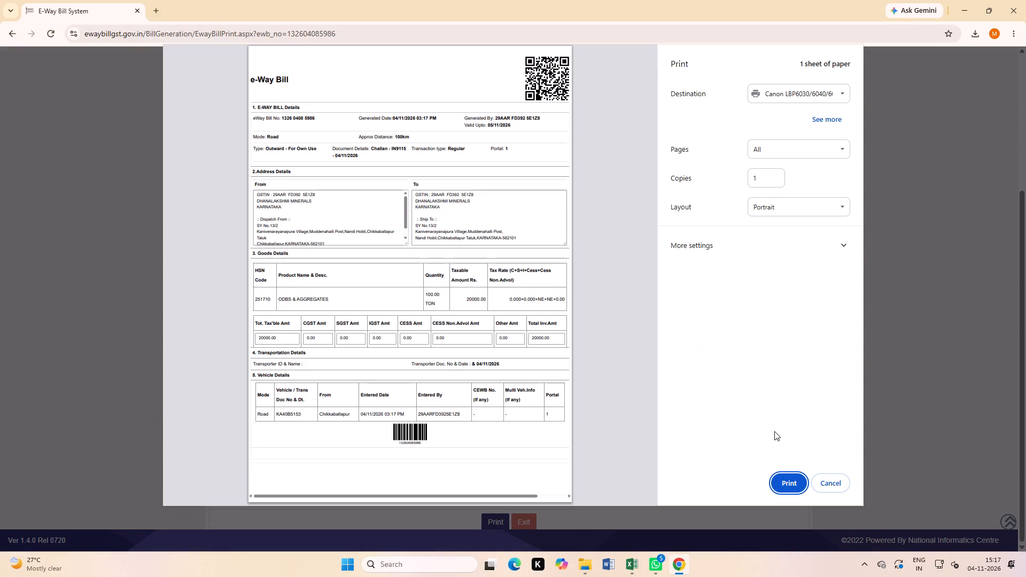
left_click(778, 482)
Return to the portal's home page and open a new e-way bill entry form.
scroll(422, 369, "up", 5)
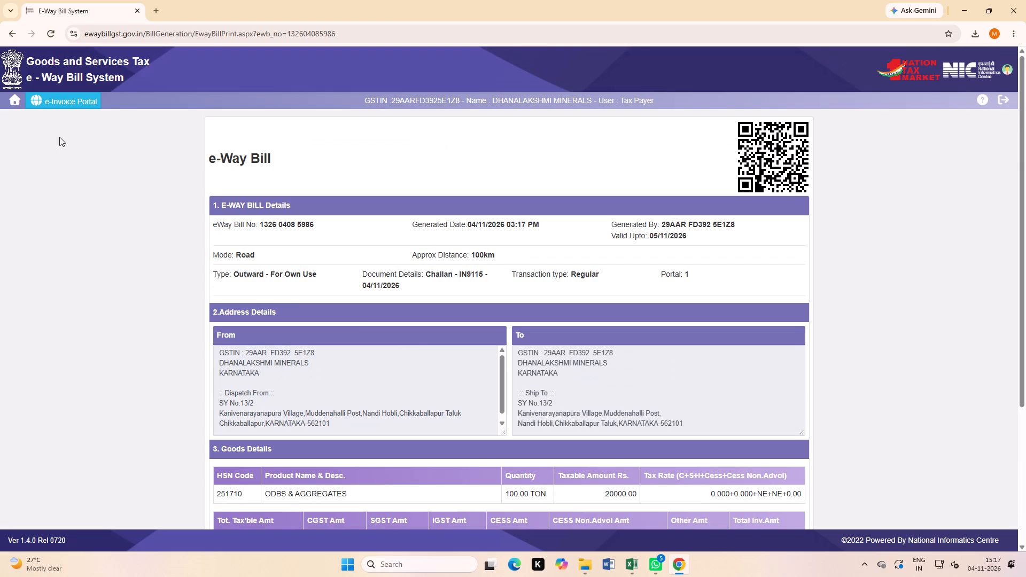
left_click(13, 104)
left_click(55, 128)
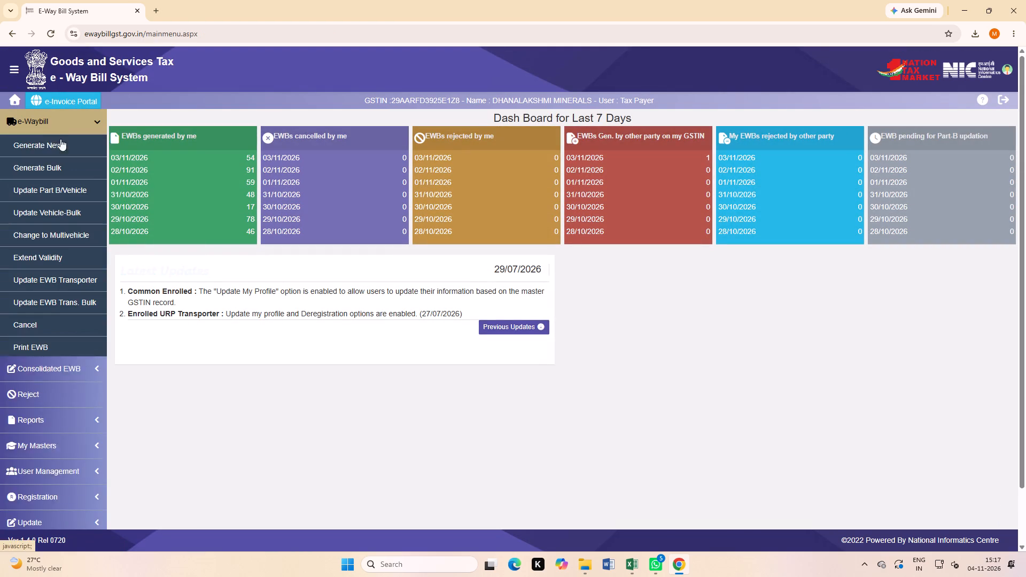
left_click(59, 141)
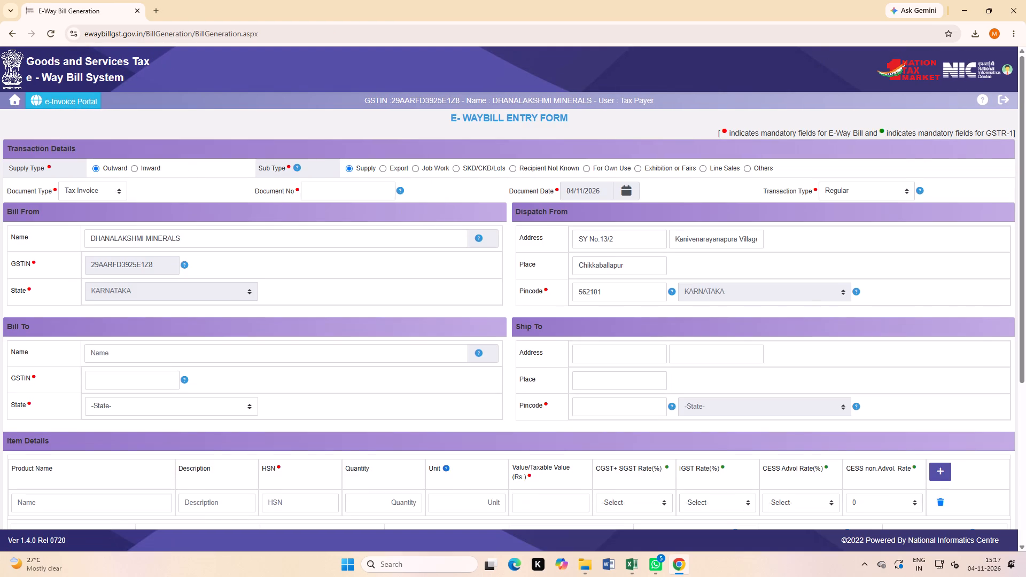
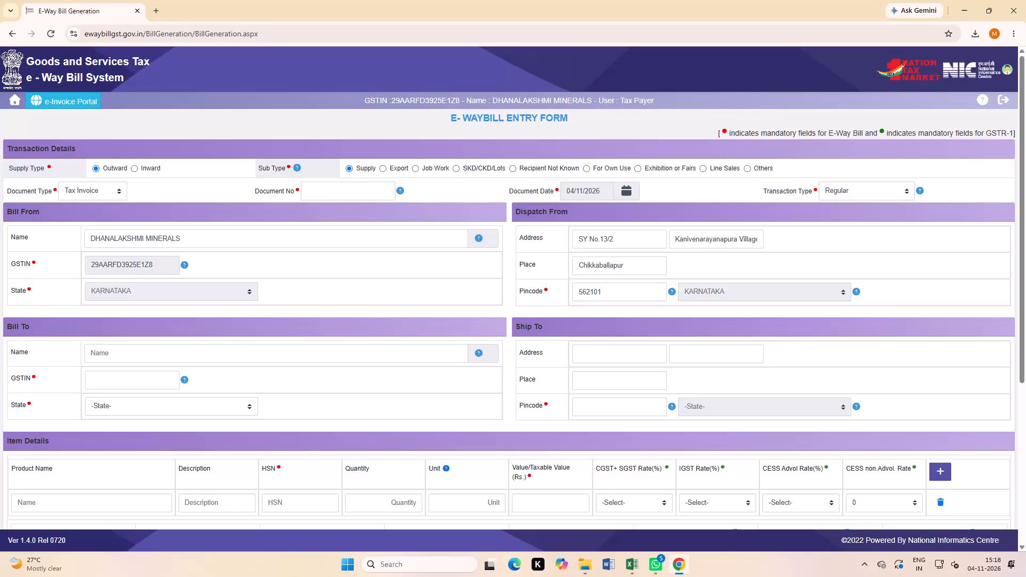
Set the transaction sub type to For Own Use and enter IN9116 as the document number.
left_click(381, 195)
type("IN")
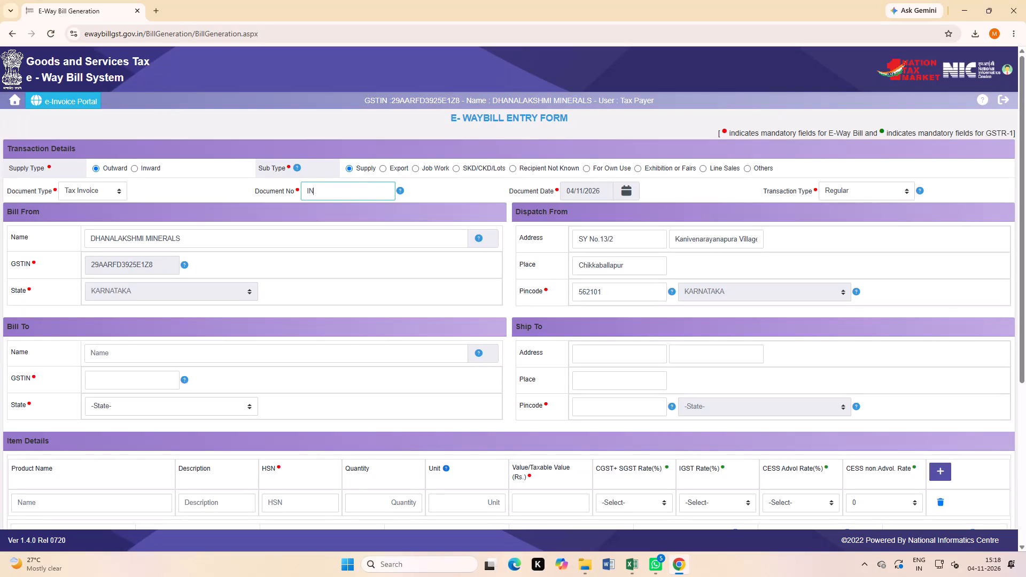
left_click(591, 169)
left_click(583, 167)
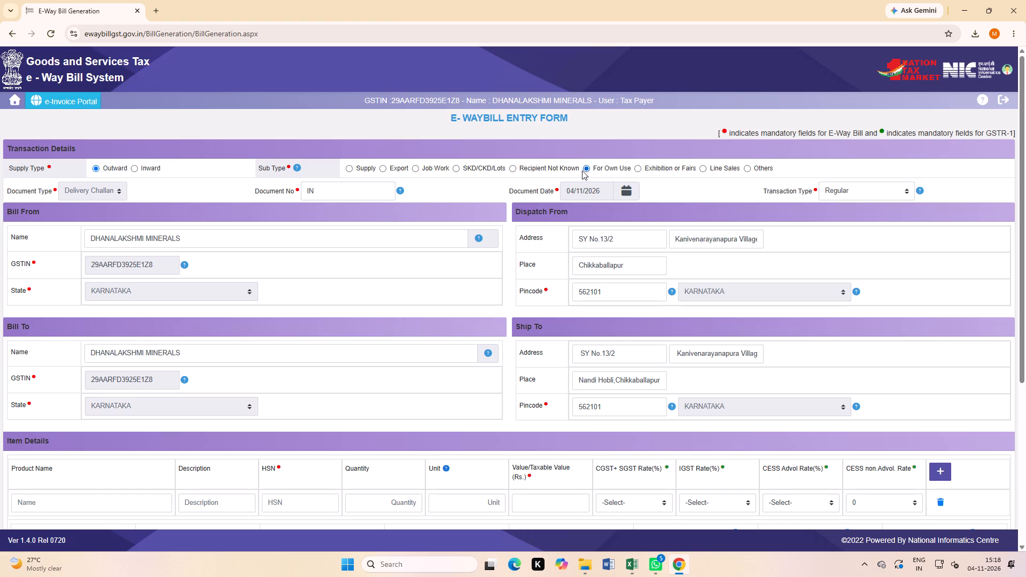
left_click(355, 189)
type("9116")
left_click(452, 191)
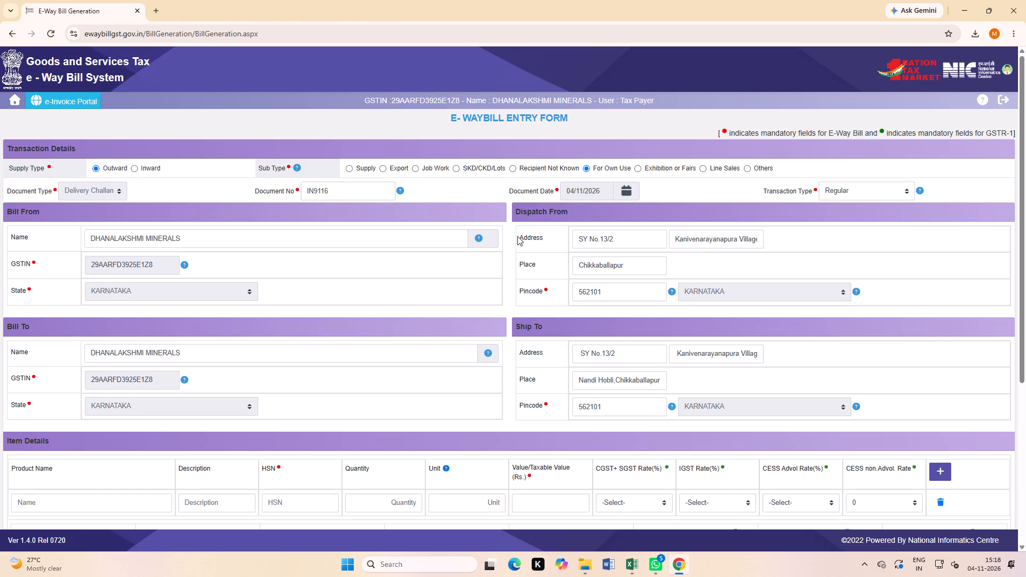
Start filling in the first item row's product name in the item details.
scroll(385, 323, "down", 5)
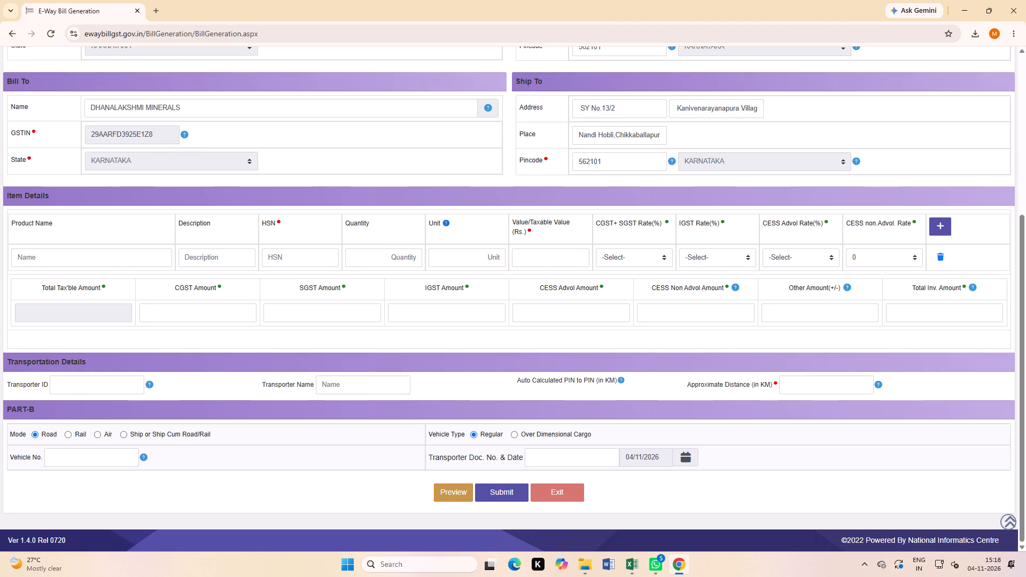
left_click(118, 256)
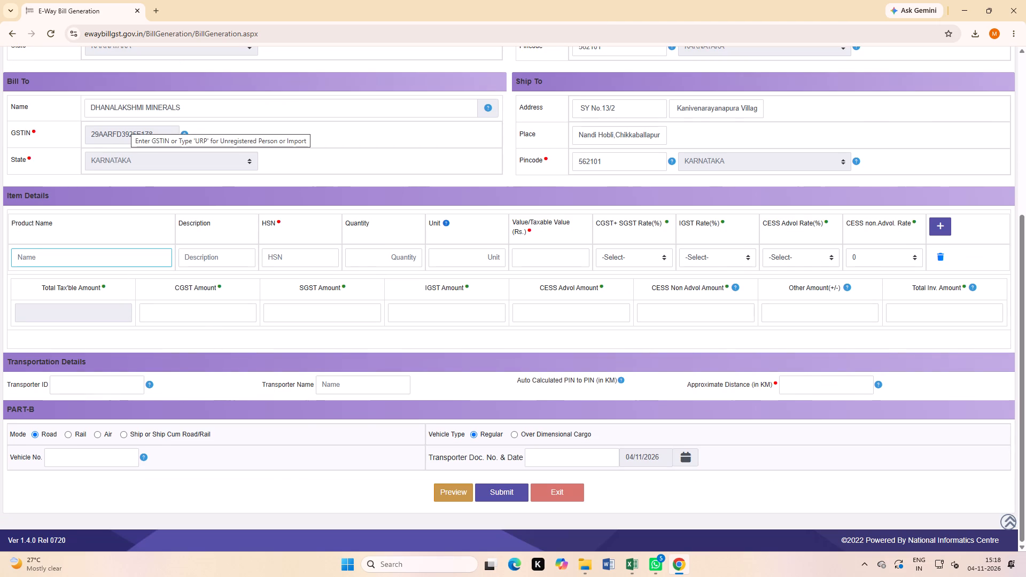
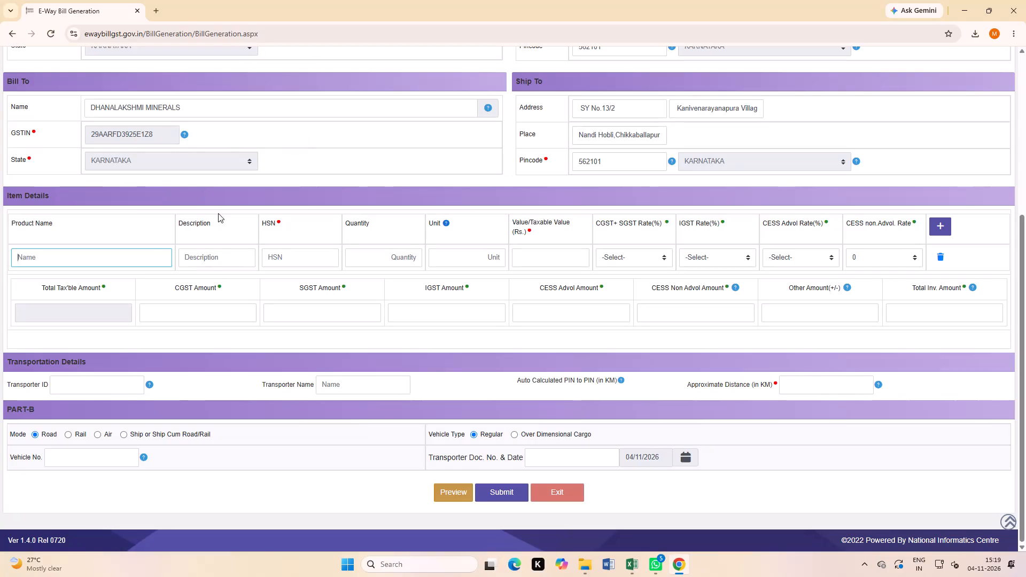
Enter ODBS as the item's product name, AGGREGATES as its description and 251710 as its HSN code.
key("b")
key("BackSpace")
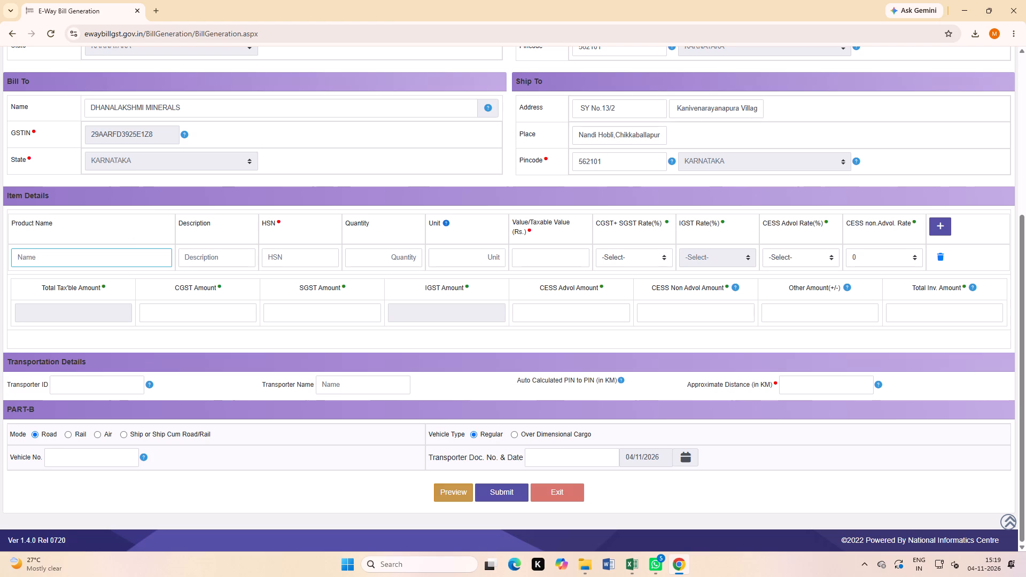
type("ODBS")
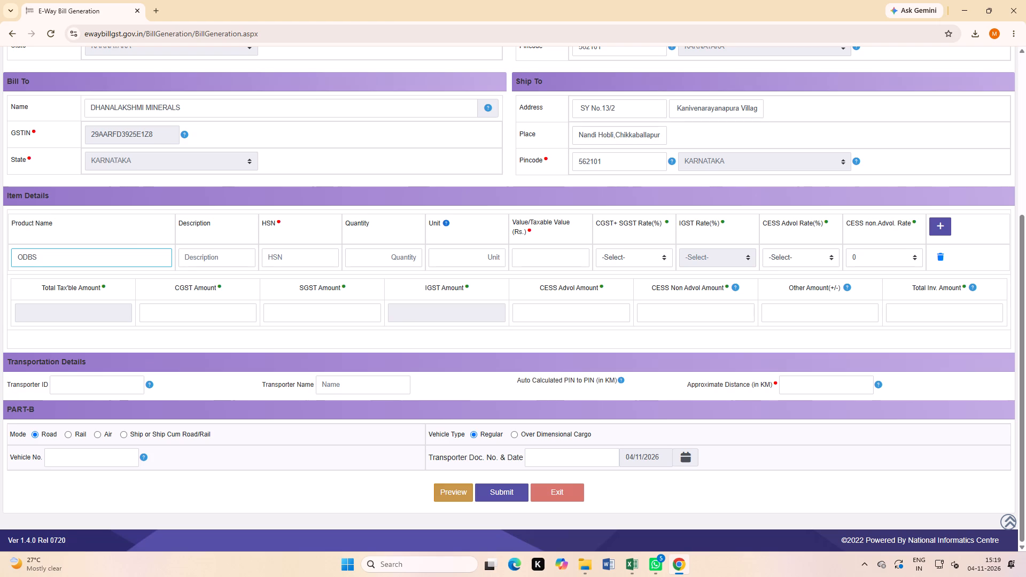
left_click(212, 258)
type("AGGREGATES")
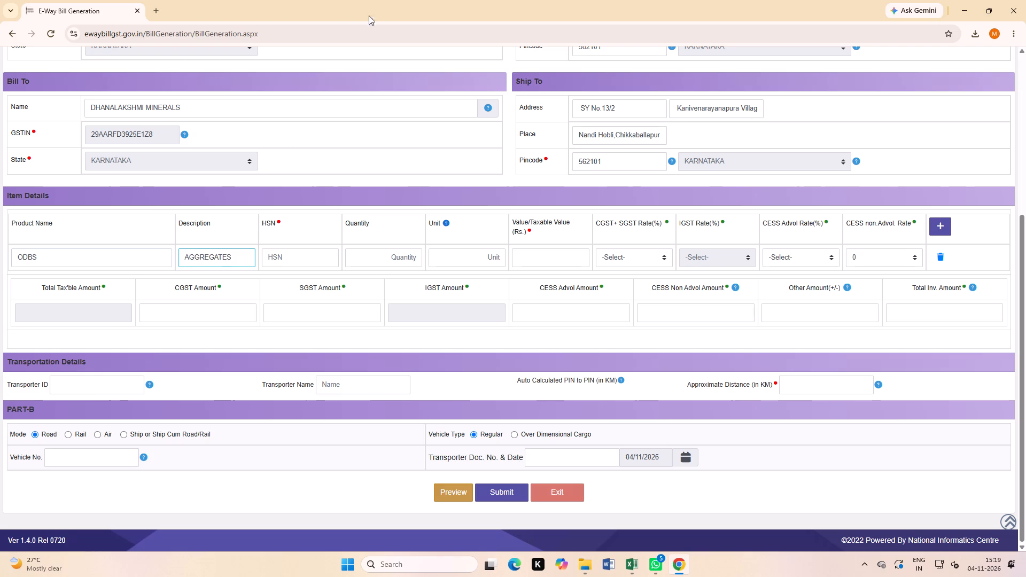
left_click(295, 259)
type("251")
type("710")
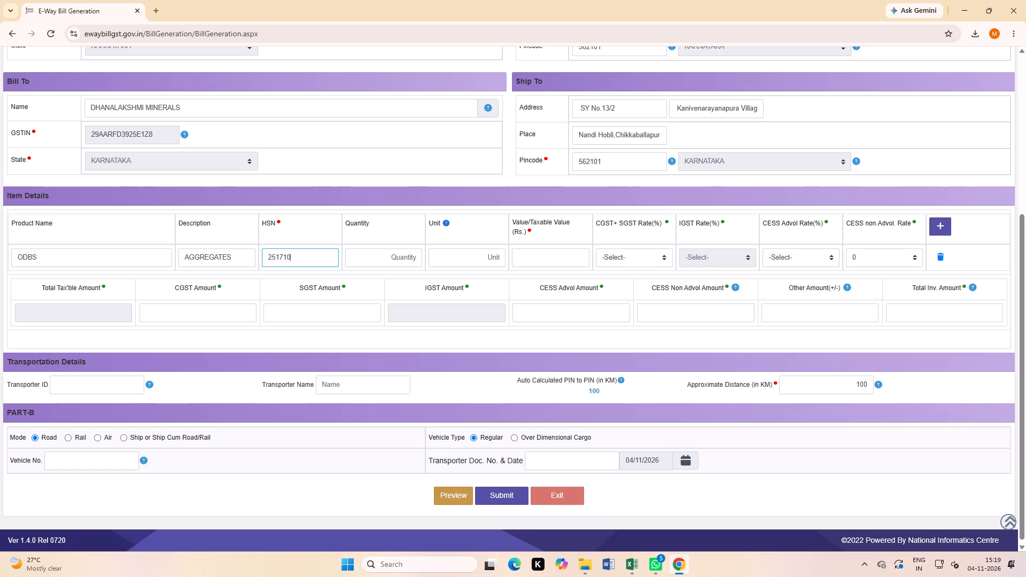
Set the item's quantity to 100, unit to TON, taxable value to 20000 and CGST+SGST rate to 0 + 0.
left_click(383, 255)
type("TON")
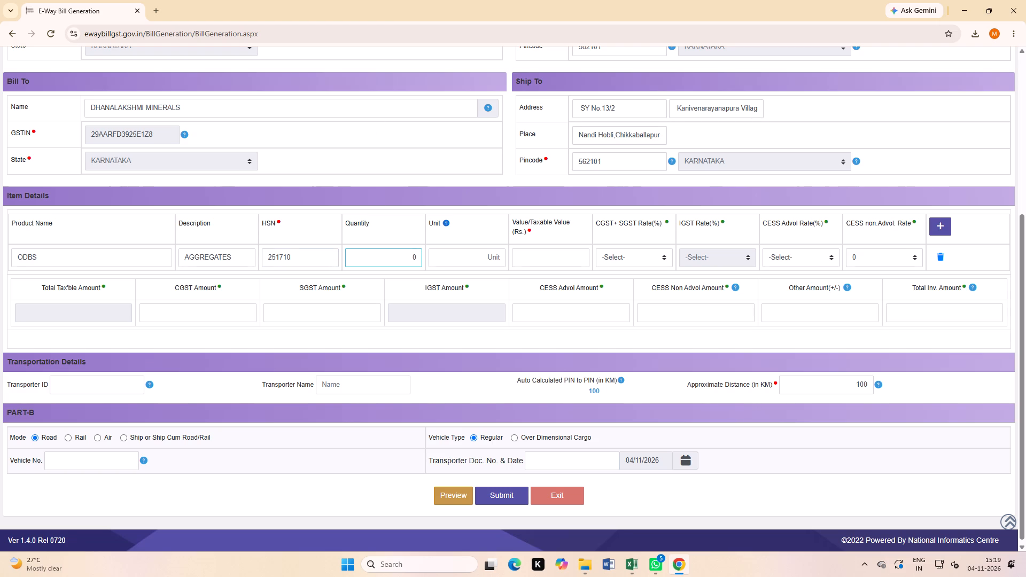
key("Left")
type("10")
left_click(454, 258)
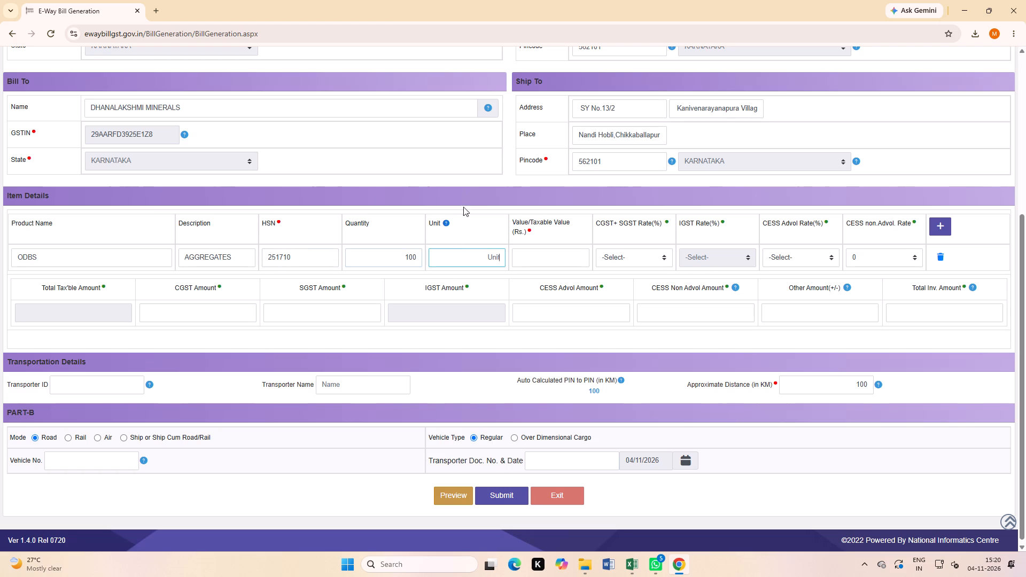
type("TON")
left_click(536, 254)
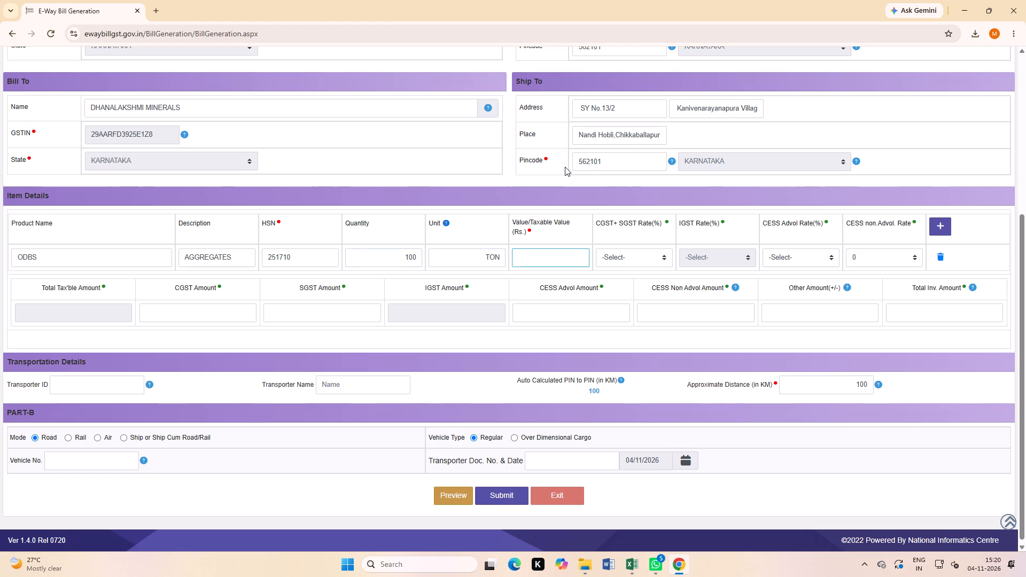
type("20000")
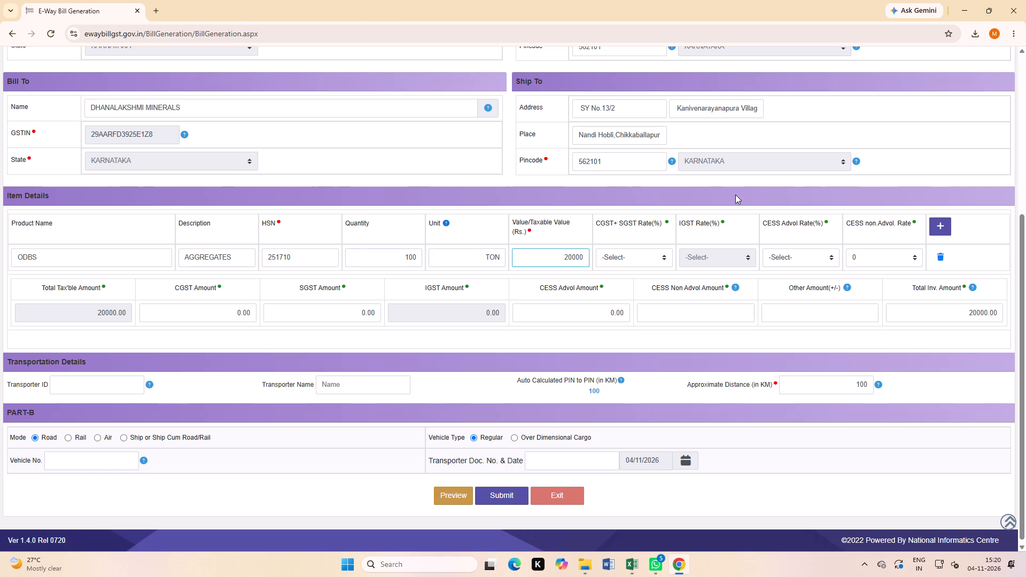
left_click(629, 258)
left_click(621, 283)
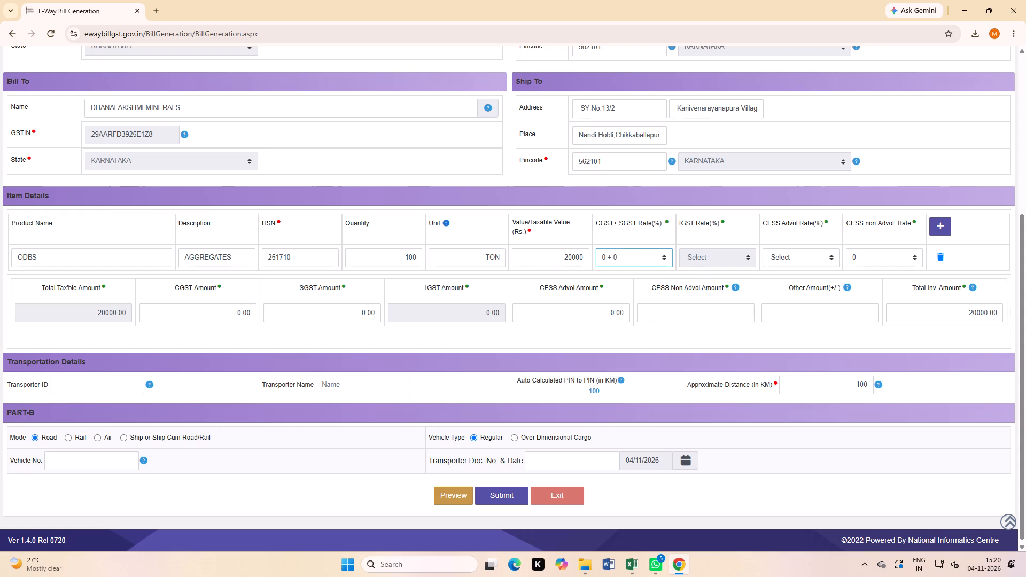
left_click(664, 339)
scroll(328, 465, "up", 5)
scroll(330, 447, "down", 6)
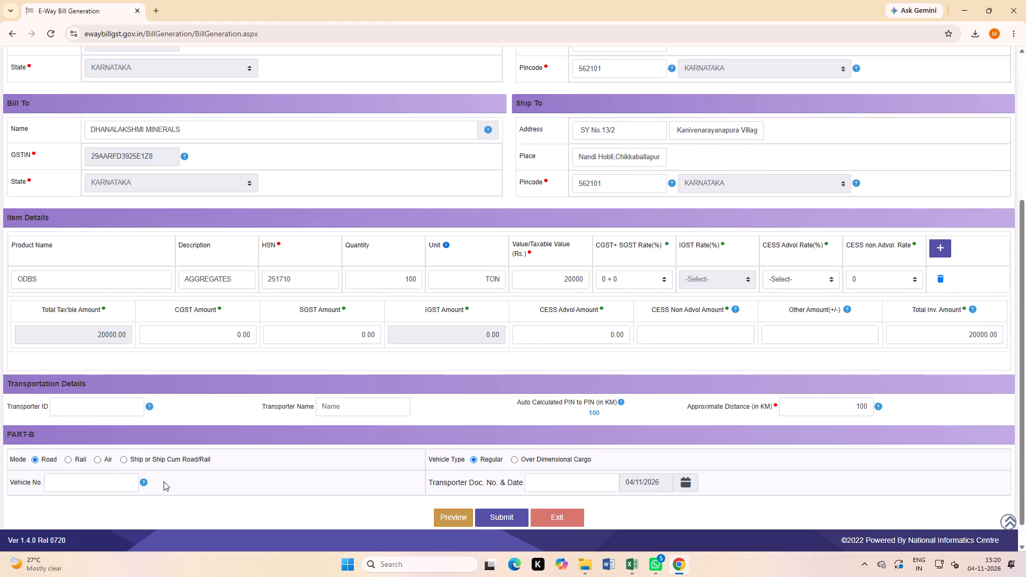
left_click(101, 456)
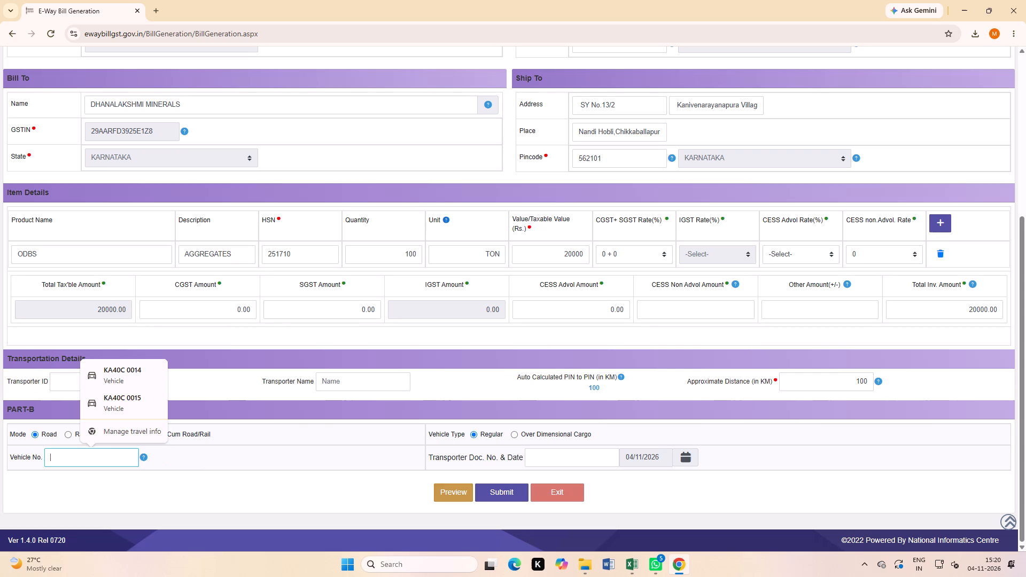
type("KA")
left_click(115, 379)
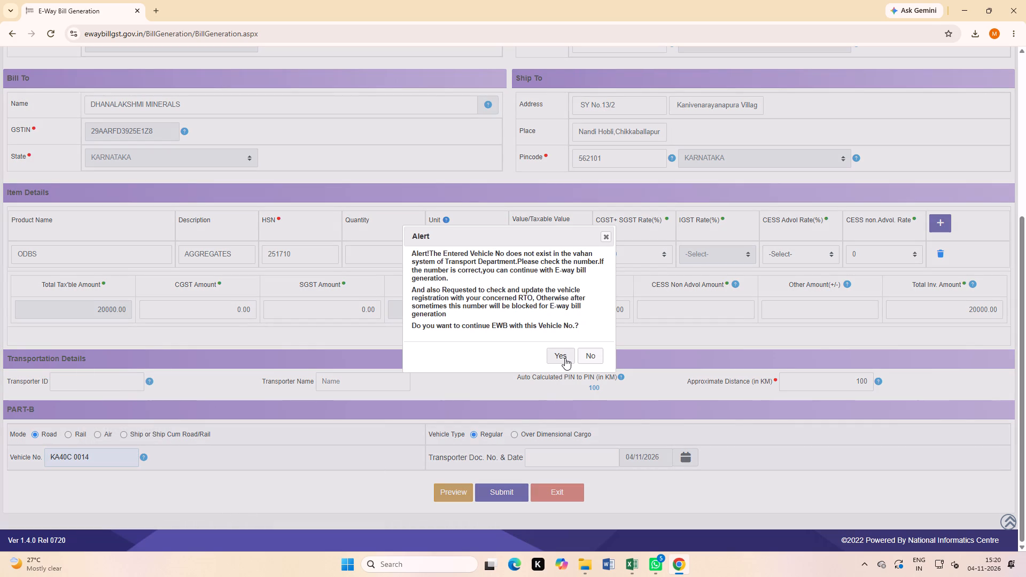
left_click(565, 358)
left_click(215, 515)
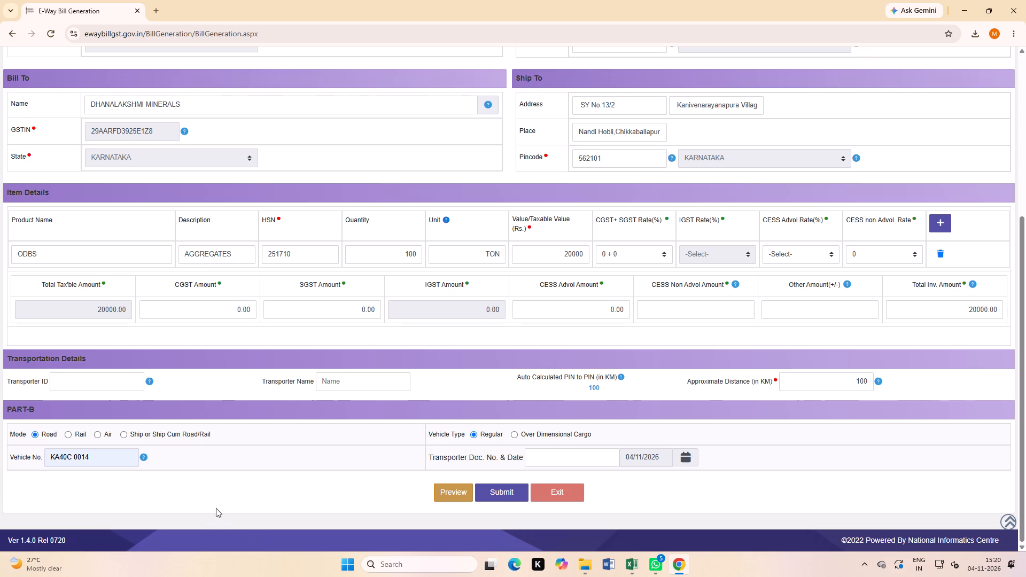
left_click(73, 457)
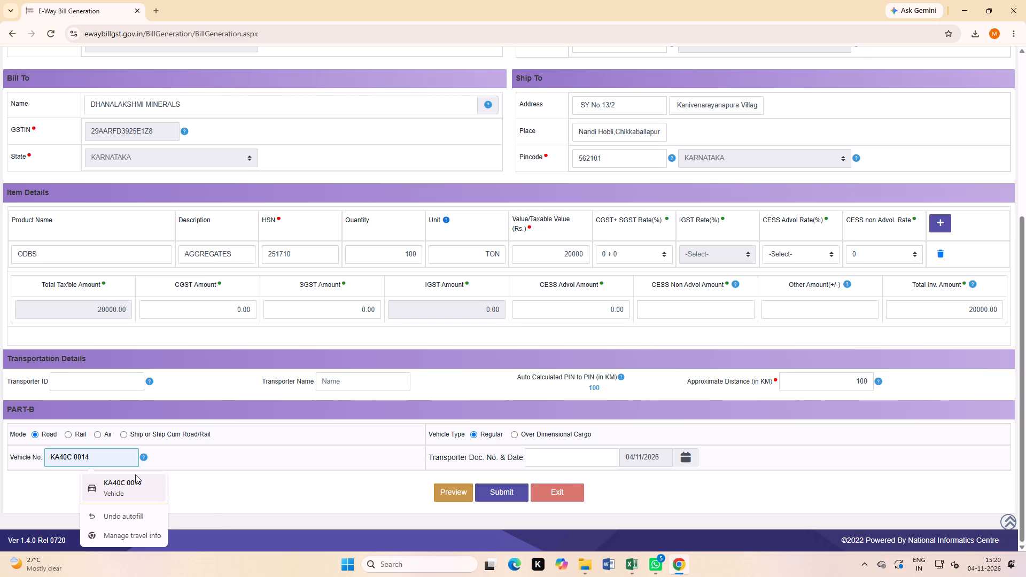
key("BackSpace")
left_click(211, 497)
Submit the completed IN9116 e-way bill, continuing without the unfilled GSTR-1 fields.
scroll(285, 484, "up", 3)
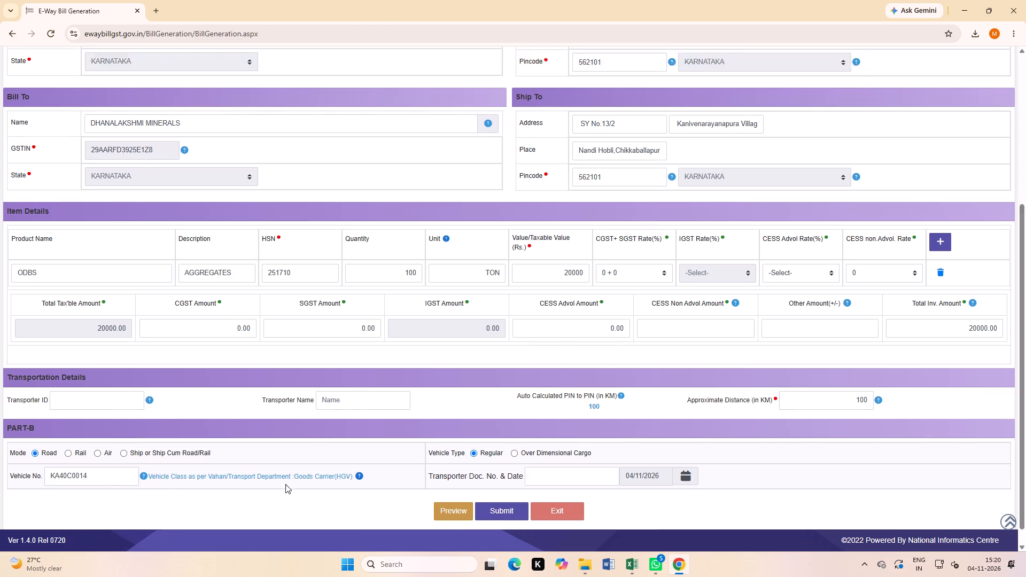
scroll(285, 484, "up", 11)
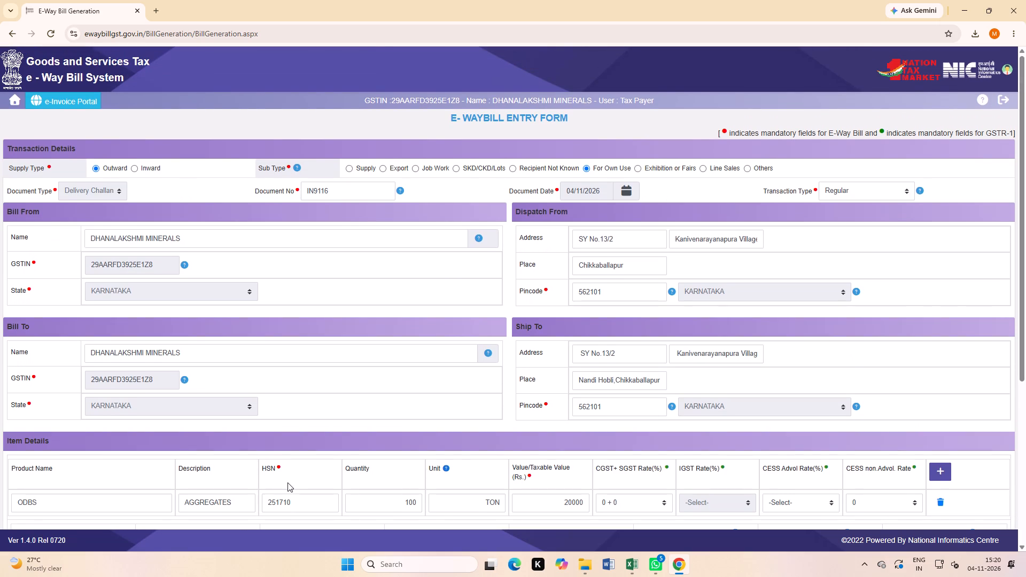
scroll(463, 451, "down", 9)
left_click(490, 497)
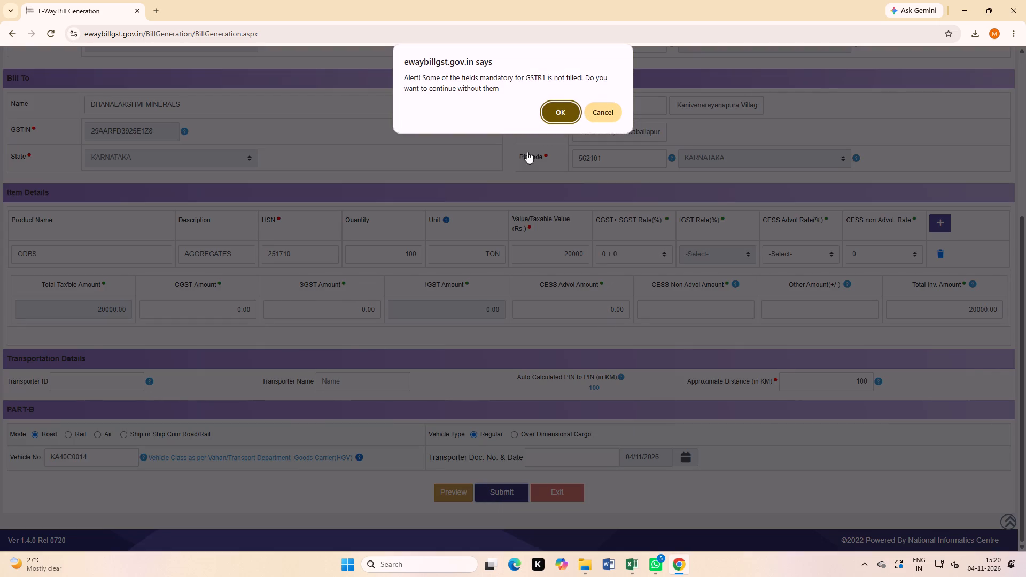
left_click(549, 111)
left_click(553, 127)
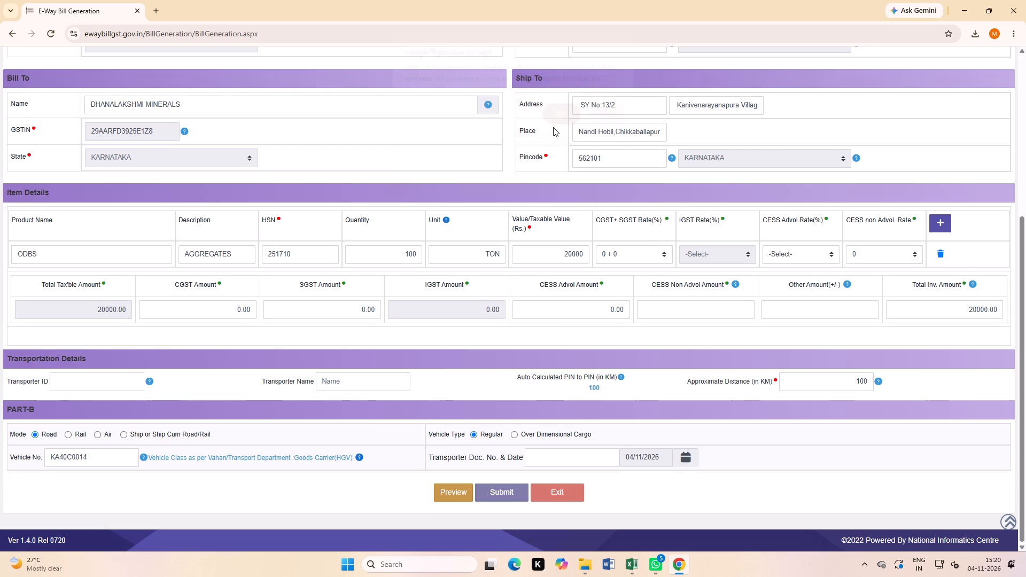
Print one copy of the detailed e-way bill for IN9116 in portrait on the Canon LBP6030 printer.
scroll(585, 421, "down", 9)
left_click(499, 506)
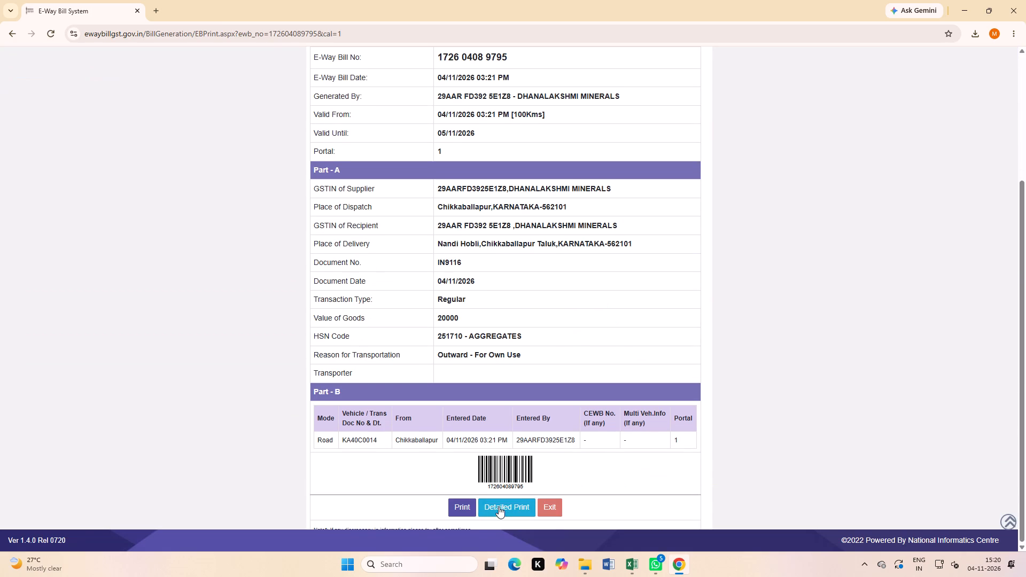
scroll(560, 419, "down", 10)
left_click(498, 520)
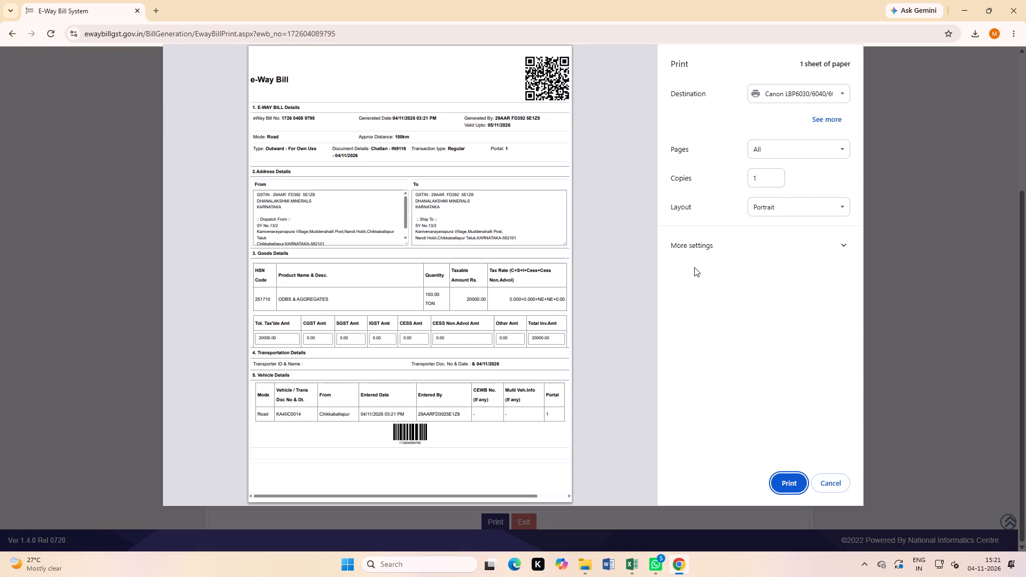
left_click(784, 487)
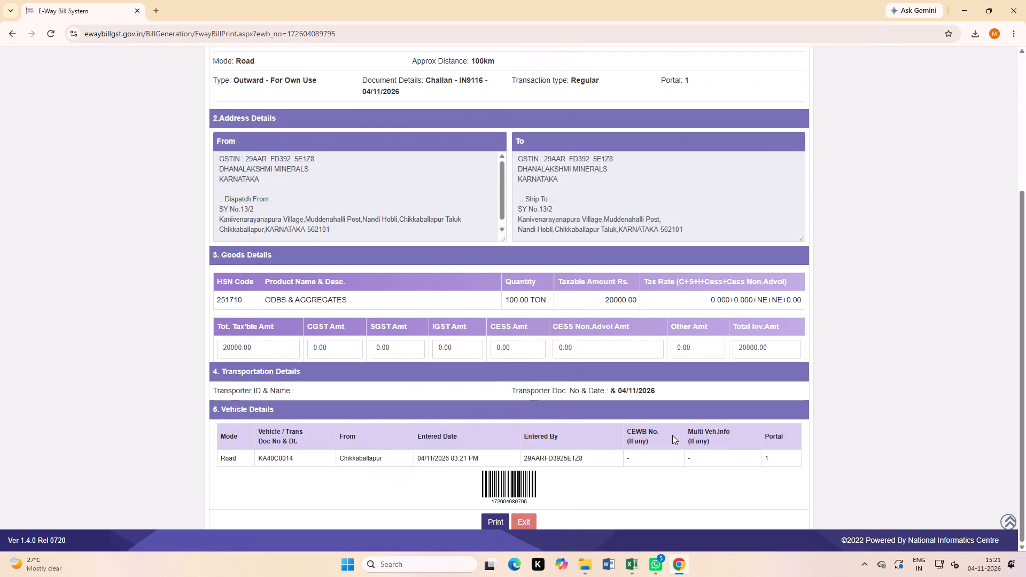
Return to the portal's home page and open a new e-way bill entry form.
scroll(496, 490, "up", 4)
scroll(456, 440, "up", 2)
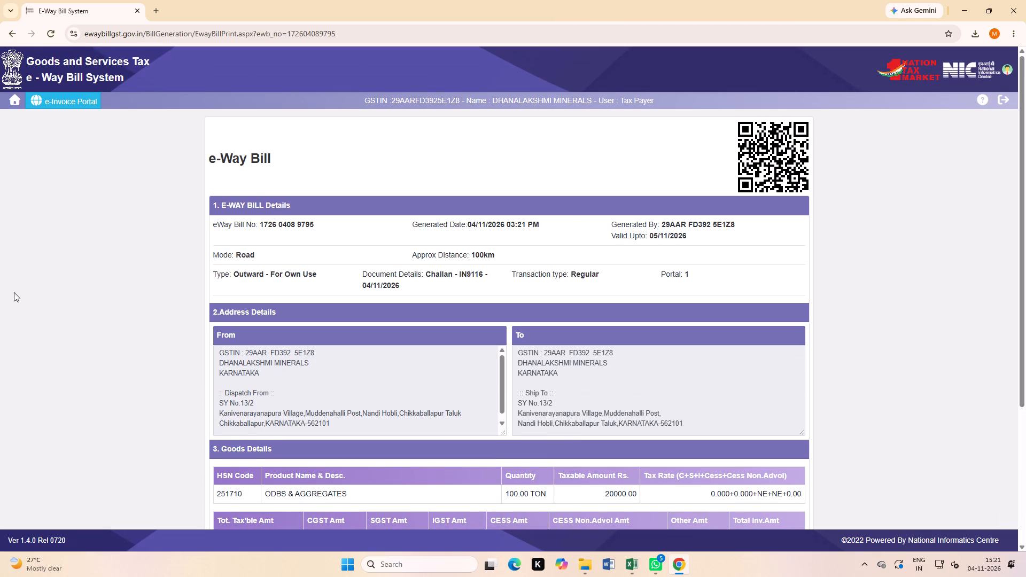
left_click(14, 100)
left_click(35, 123)
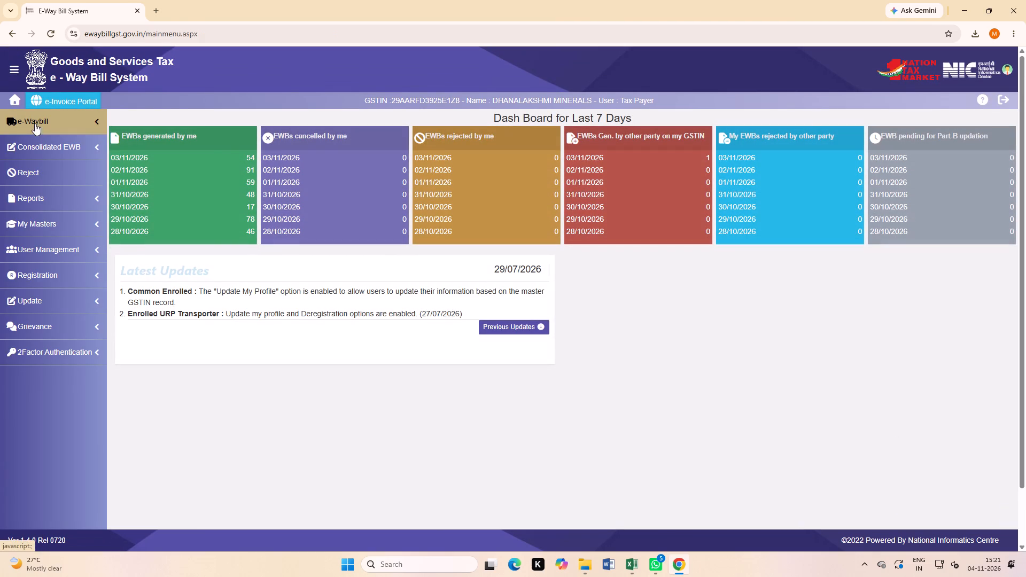
left_click(43, 146)
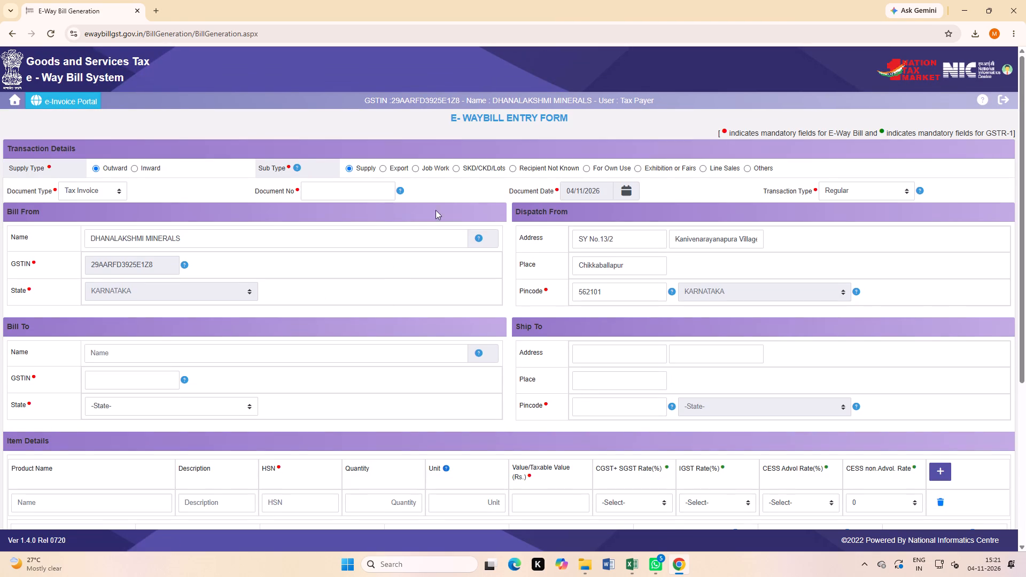
Set the transaction sub type to For Own Use and enter IN9119 as the document number.
left_click(584, 169)
left_click(355, 190)
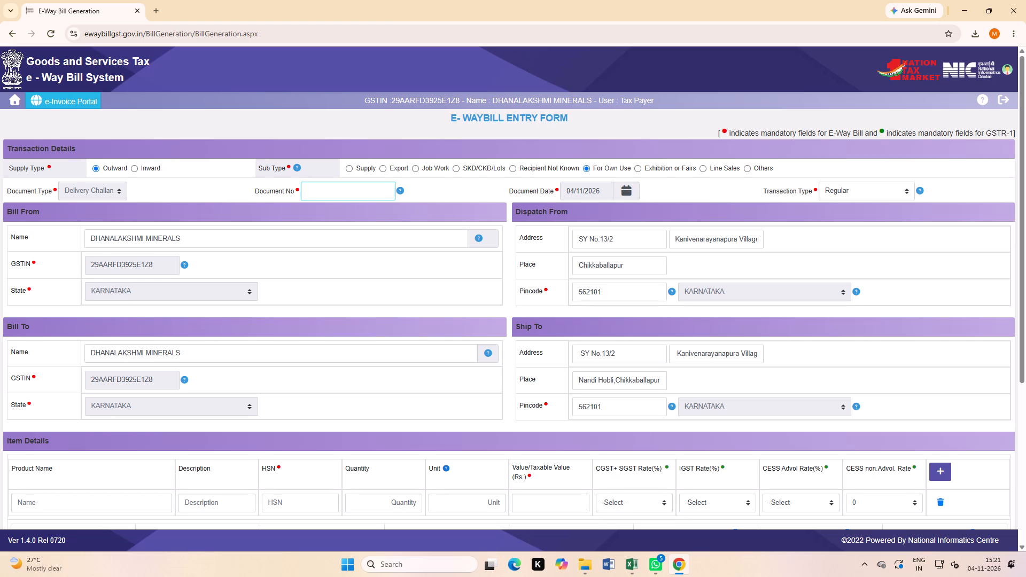
key("i")
key("n")
key("9")
type("11")
key("9")
left_click(511, 294)
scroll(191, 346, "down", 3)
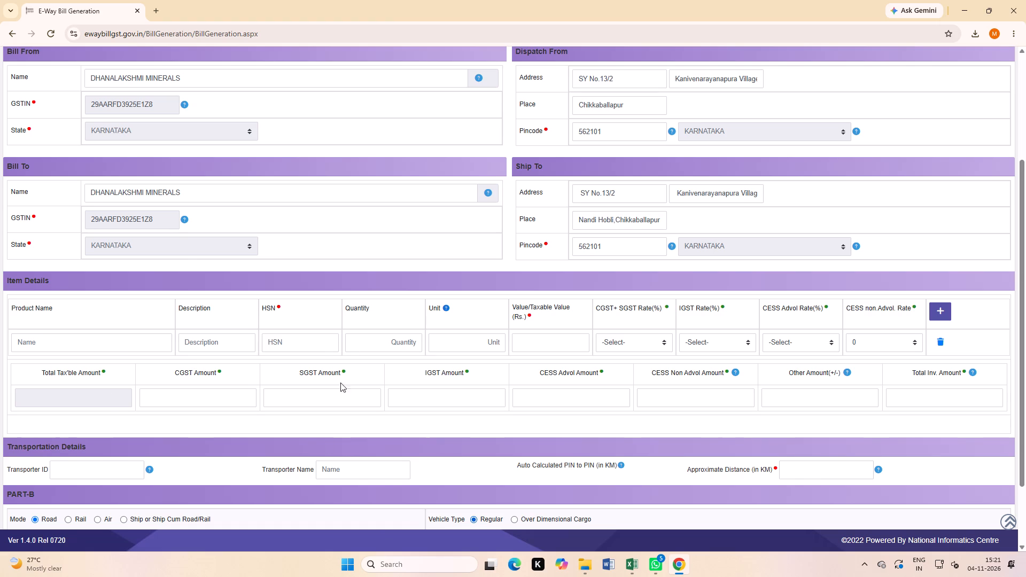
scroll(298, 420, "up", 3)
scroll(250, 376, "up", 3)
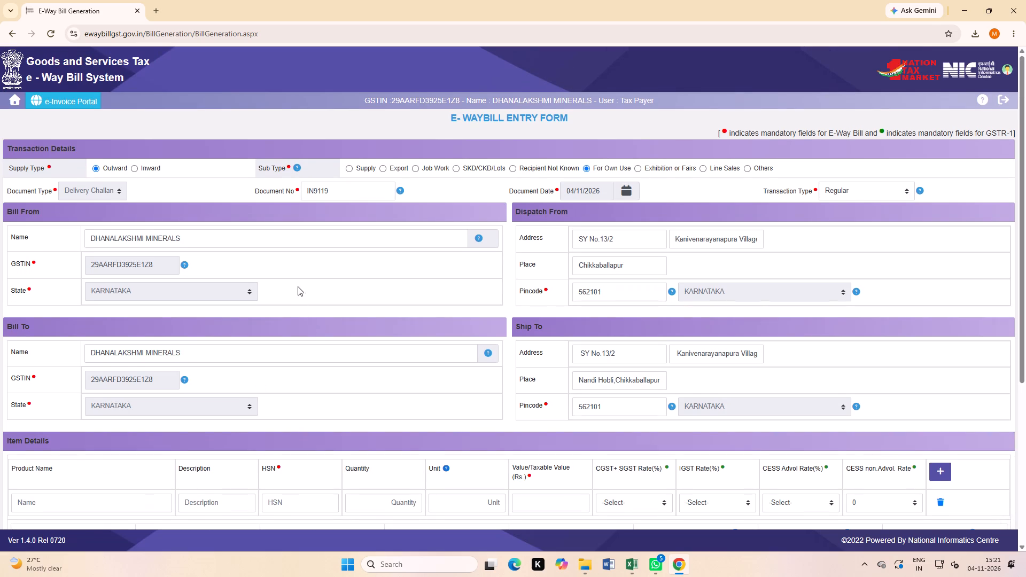
Fill in the item's product name as ODBS, description as AGGREGATES and HSN code as 251710.
scroll(328, 359, "down", 5)
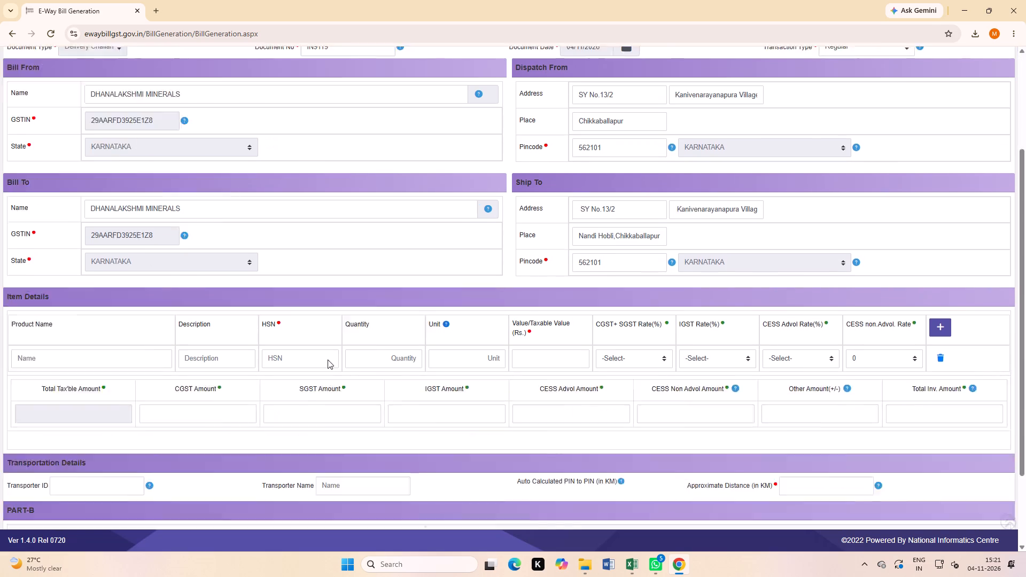
left_click(80, 258)
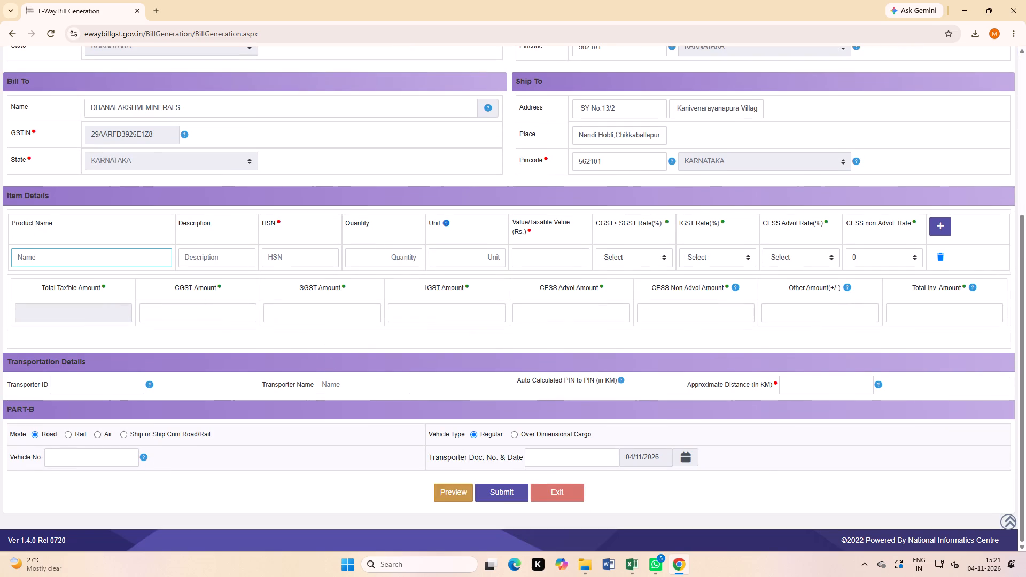
type("ODBS")
left_click(190, 252)
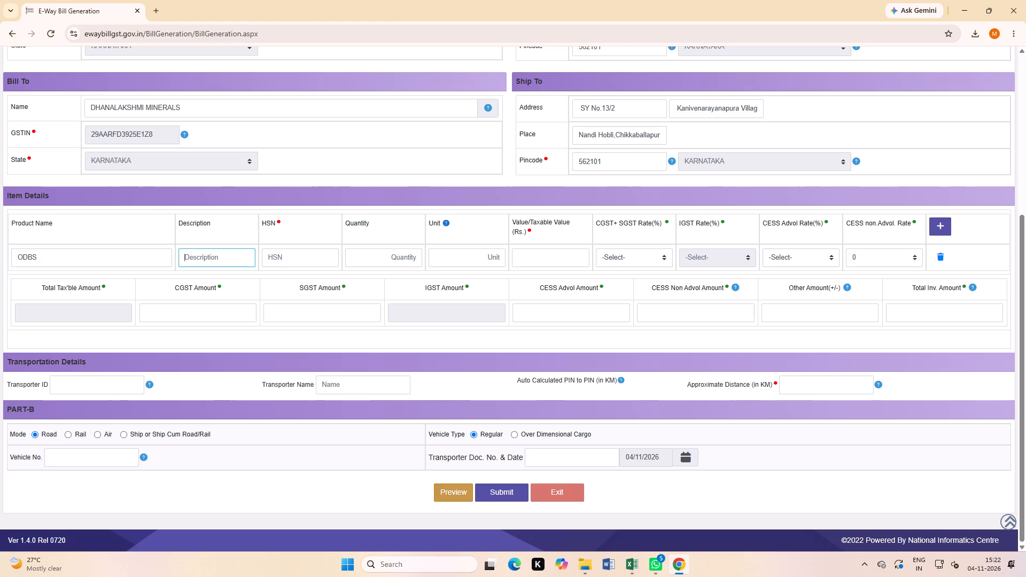
type("AGGREGATES")
left_click(307, 257)
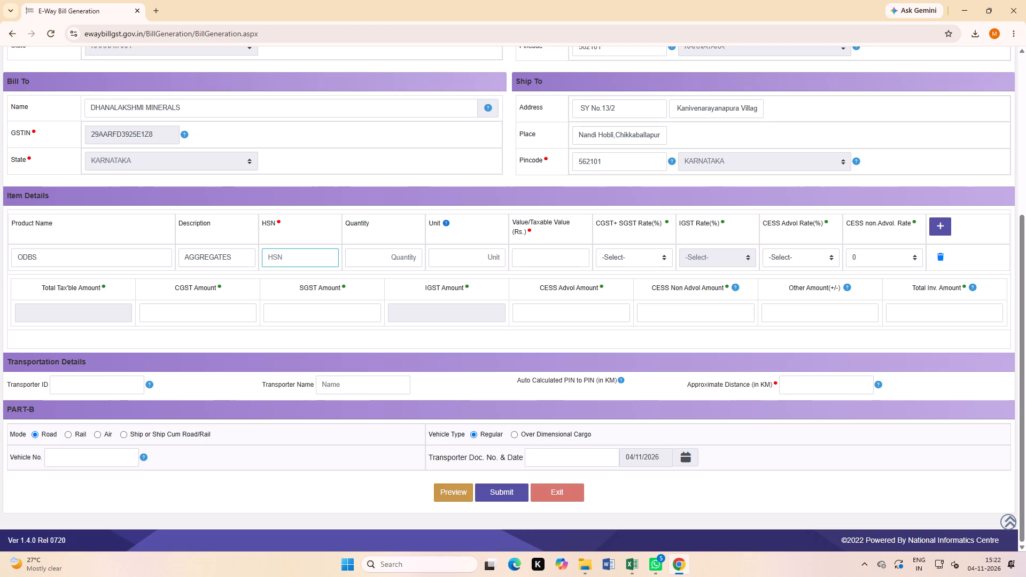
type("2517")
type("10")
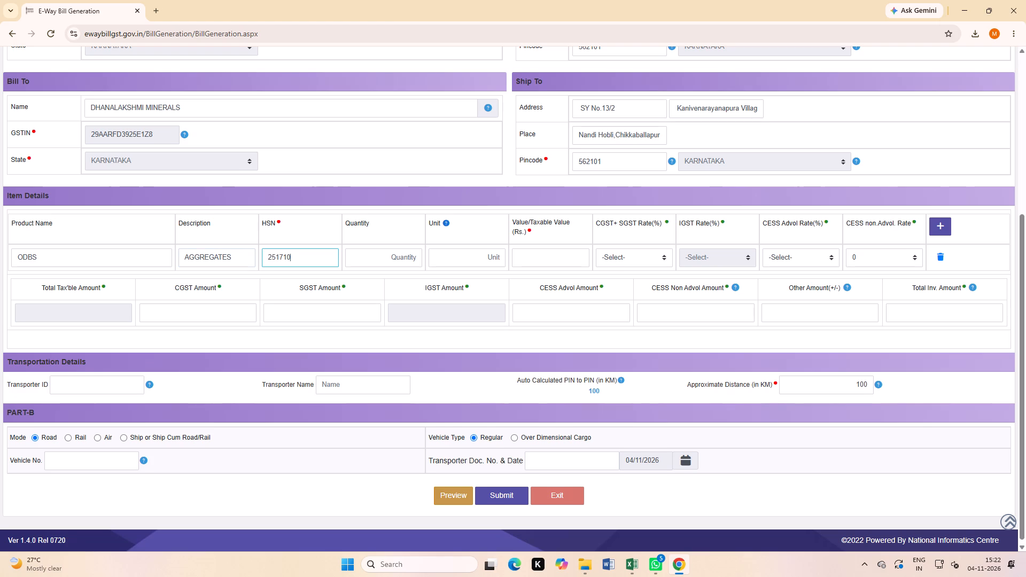
Set the item's quantity to 100, unit to TON, taxable value to 20000 and CGST+SGST rate to 0 + 0.
left_click(369, 263)
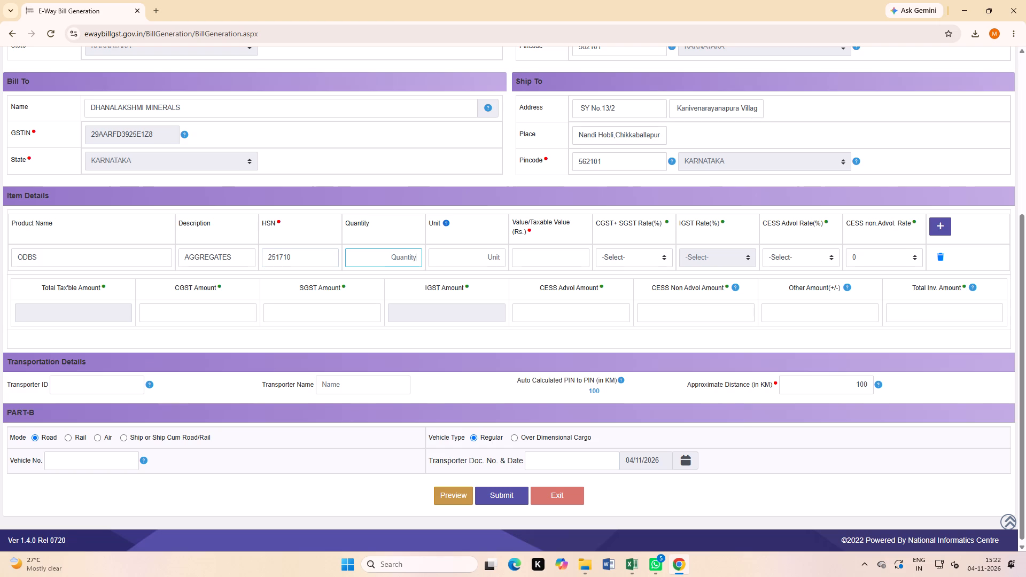
type("100")
left_click(479, 258)
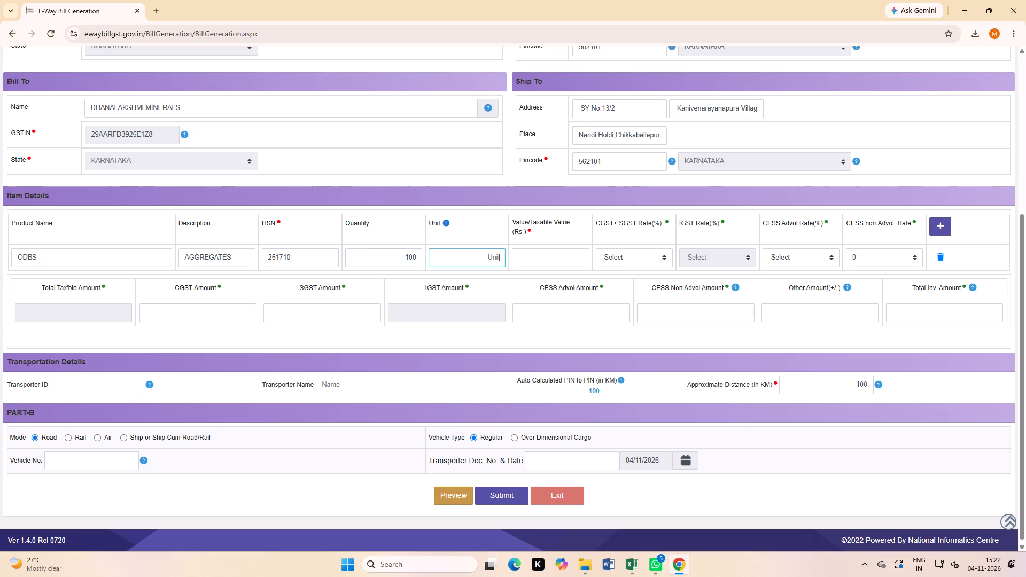
type("TON")
left_click(542, 250)
type("20000")
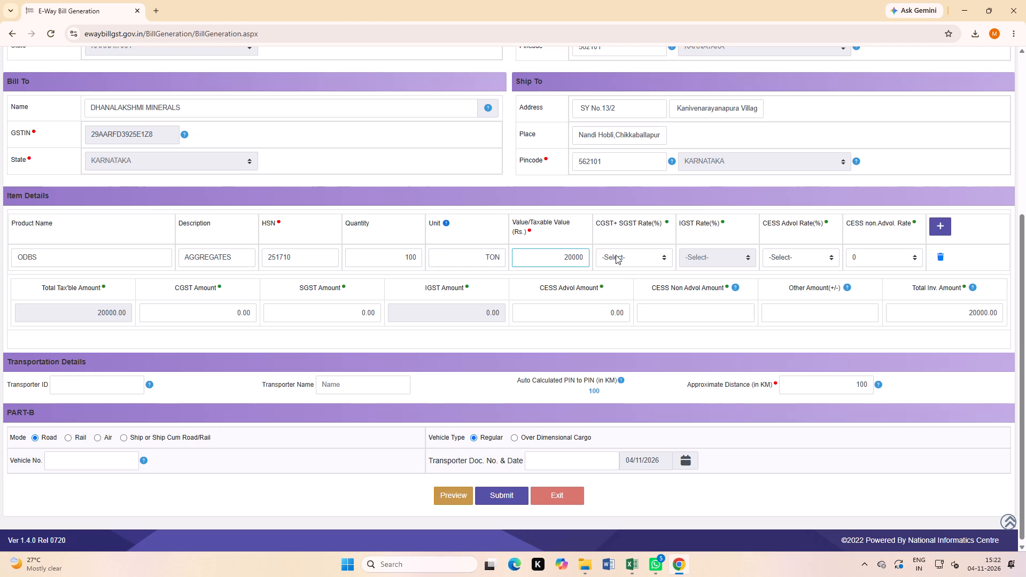
left_click(616, 255)
left_click(619, 289)
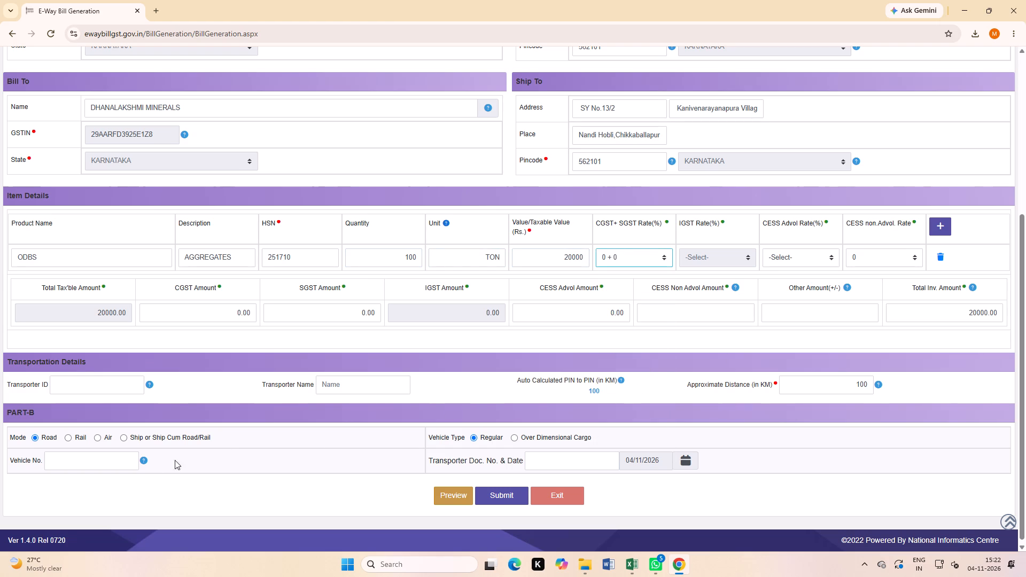
left_click(102, 461)
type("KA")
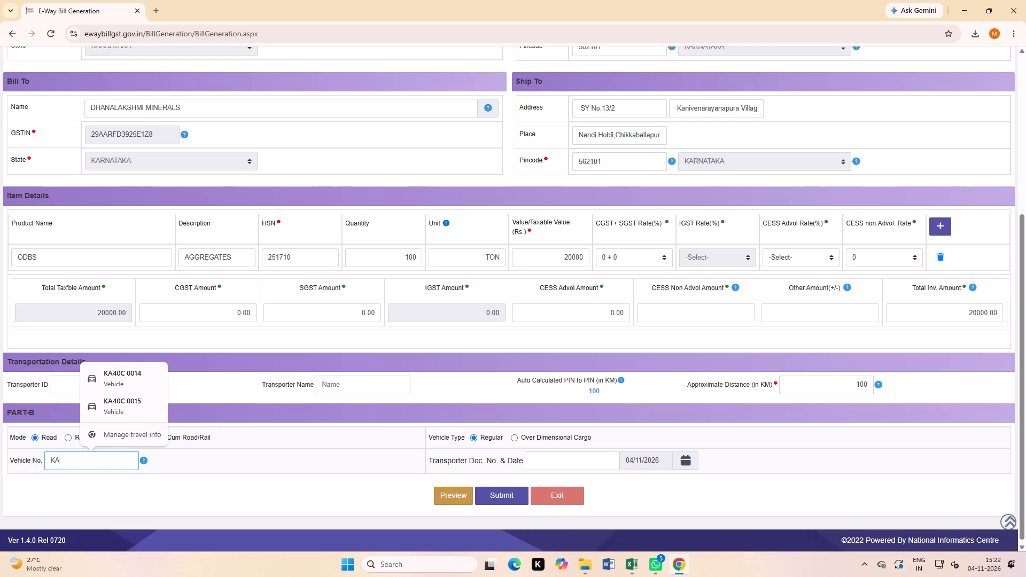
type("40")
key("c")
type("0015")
left_click(161, 482)
Submit the completed IN9119 e-way bill, continuing without the unfilled GSTR-1 fields.
scroll(305, 416, "up", 8)
scroll(418, 406, "down", 9)
left_click(494, 489)
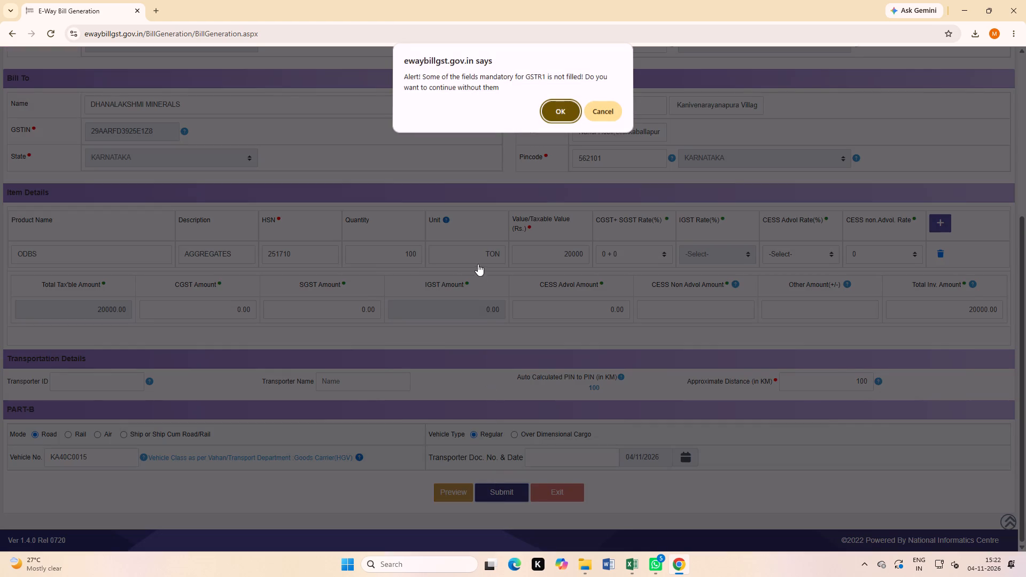
left_click(555, 118)
left_click(556, 125)
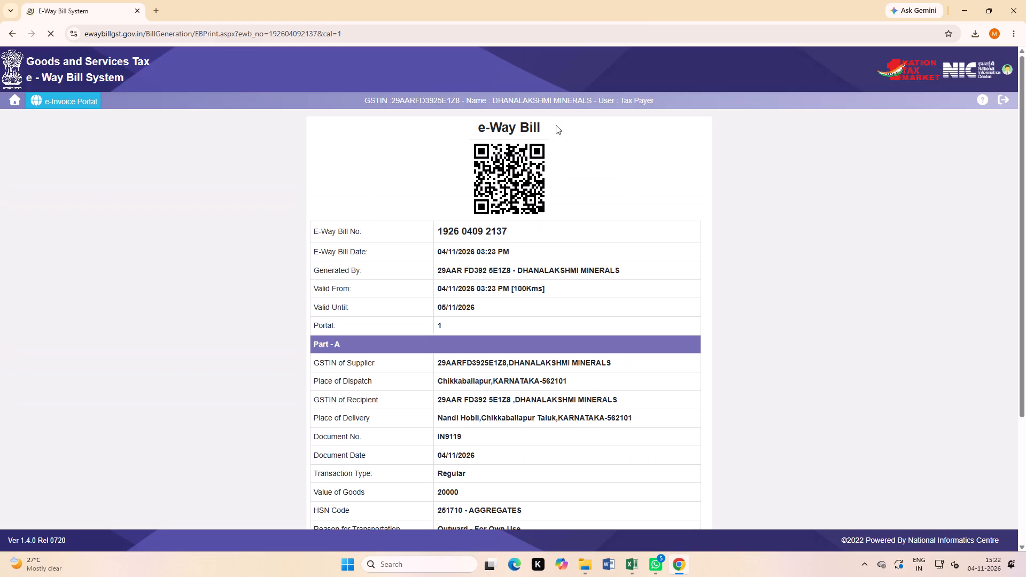
Print one copy of the detailed e-way bill for IN9119 in portrait on the Canon LBP6030 printer.
scroll(533, 354, "down", 11)
left_click(515, 503)
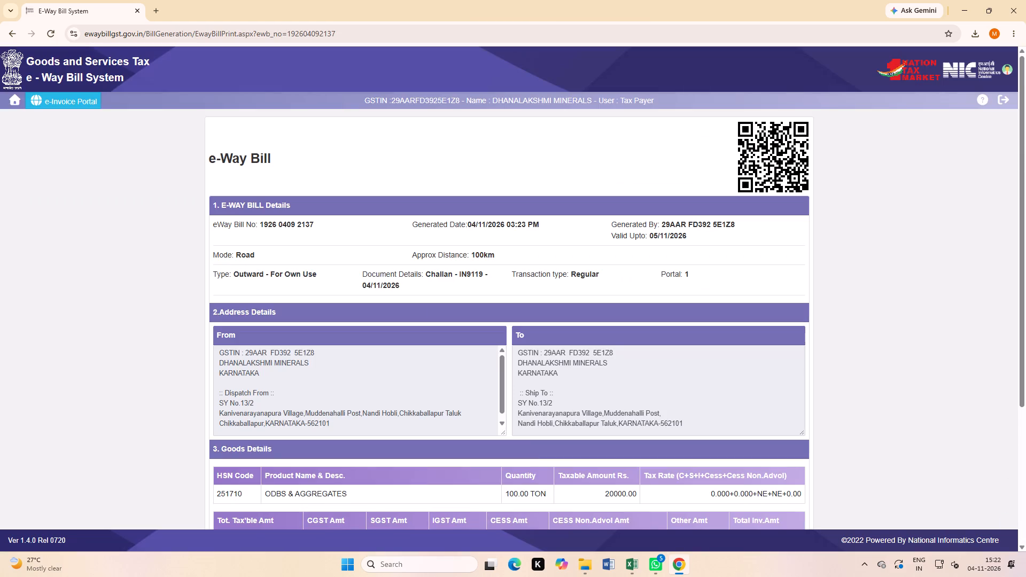
scroll(553, 391, "down", 17)
left_click(504, 519)
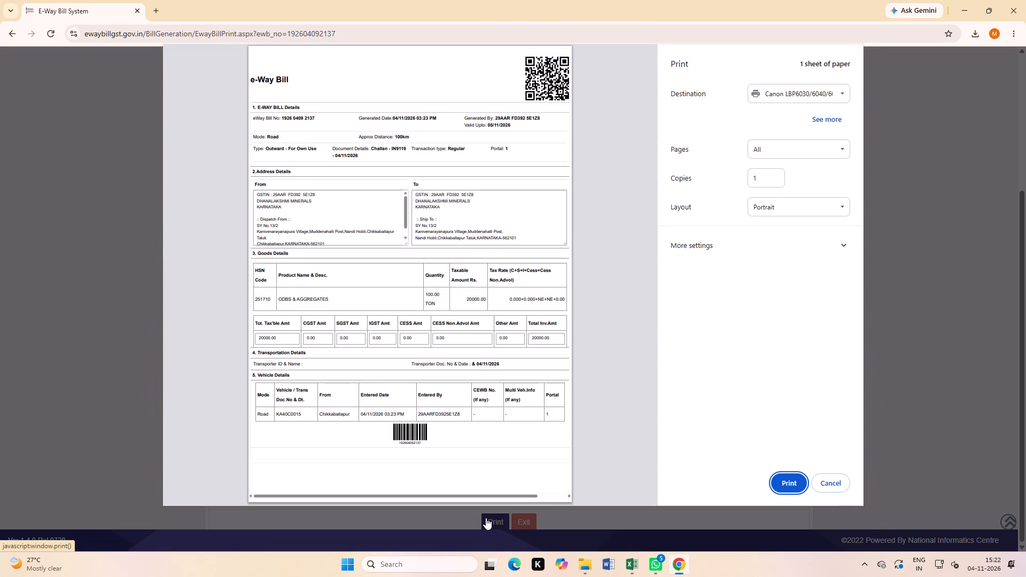
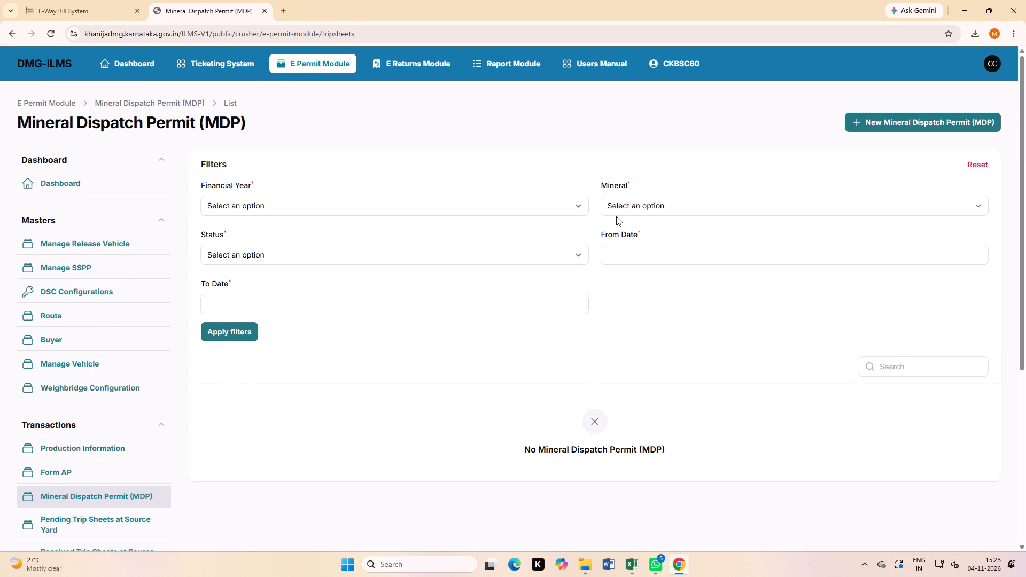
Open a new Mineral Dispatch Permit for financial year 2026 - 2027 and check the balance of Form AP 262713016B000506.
left_click(299, 209)
left_click(261, 233)
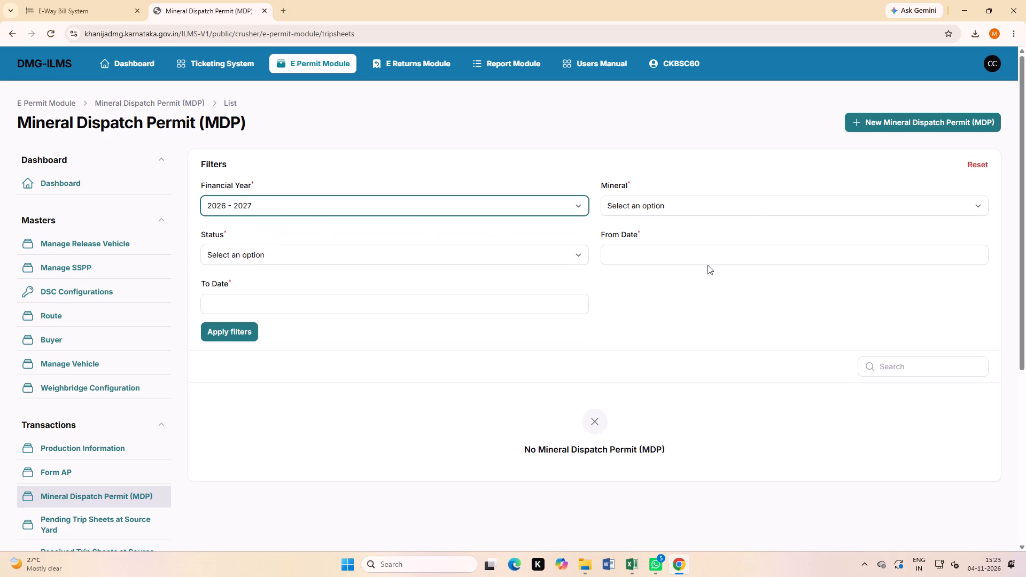
left_click(867, 121)
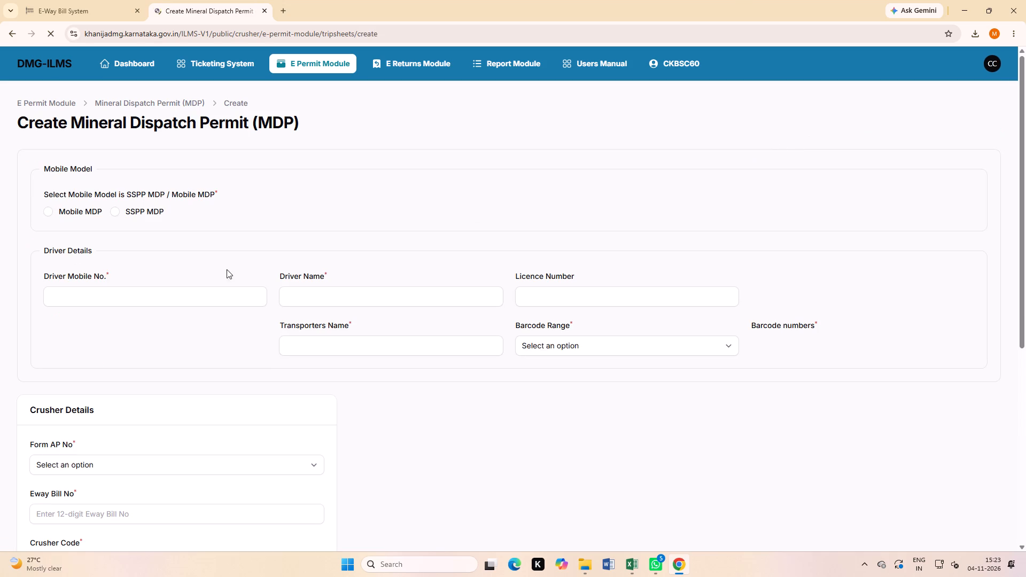
scroll(120, 359, "down", 2)
left_click(113, 354)
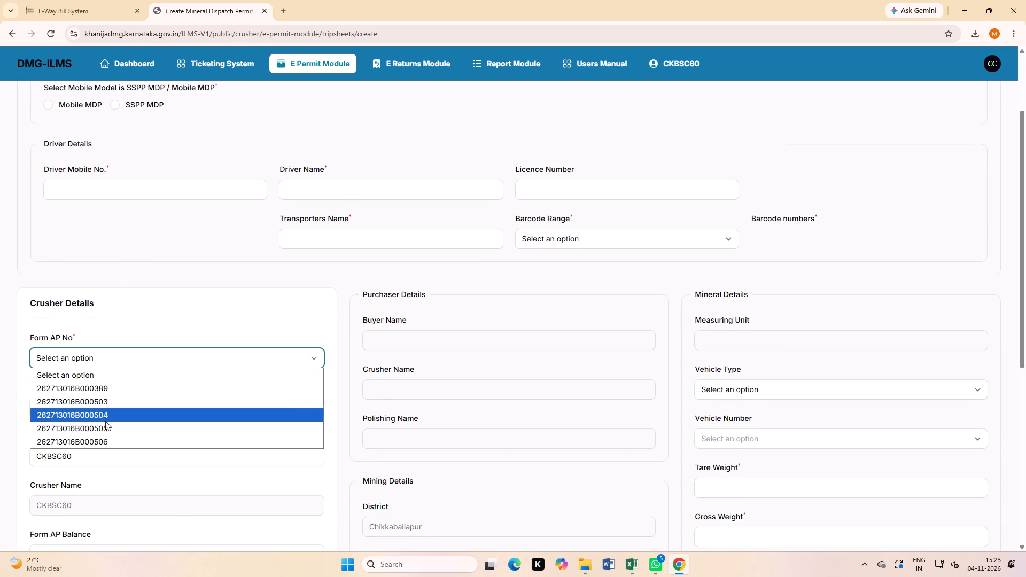
left_click(107, 440)
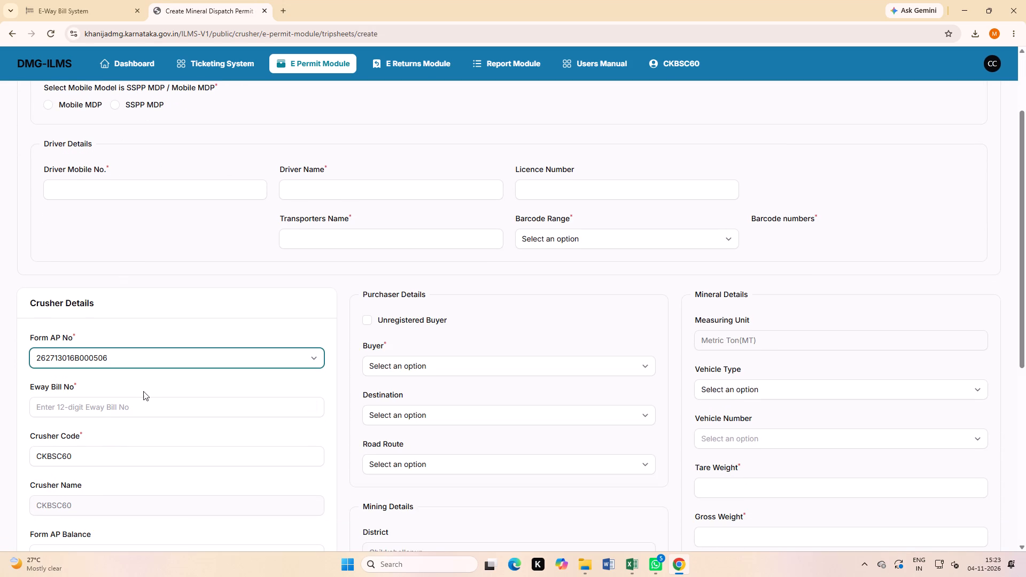
scroll(154, 386, "down", 4)
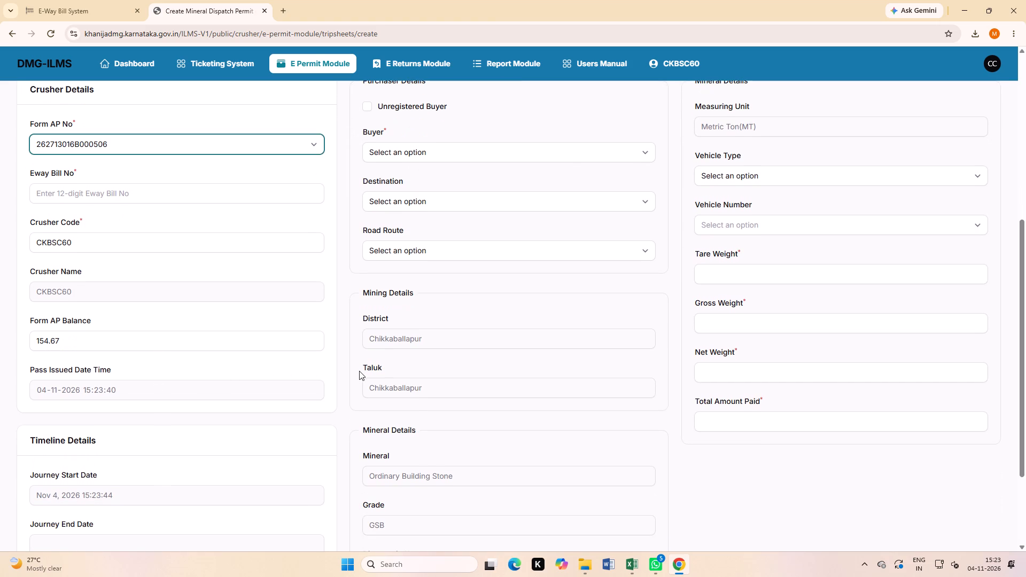
scroll(329, 355, "up", 4)
left_click(996, 61)
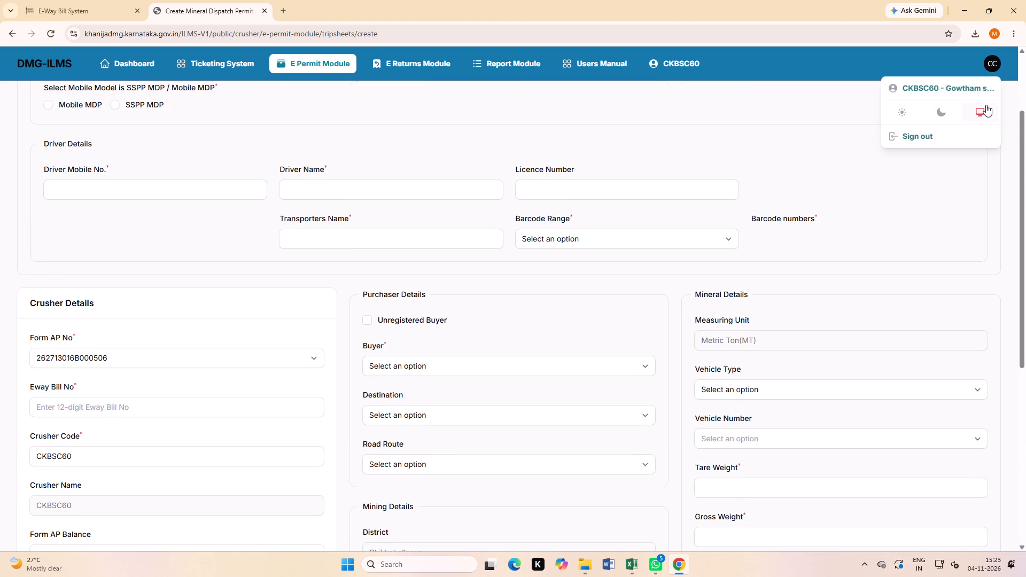
Return to the e-Way Bill portal and start a new outward, own-use e-way bill with document number IN9120.
left_click(92, 10)
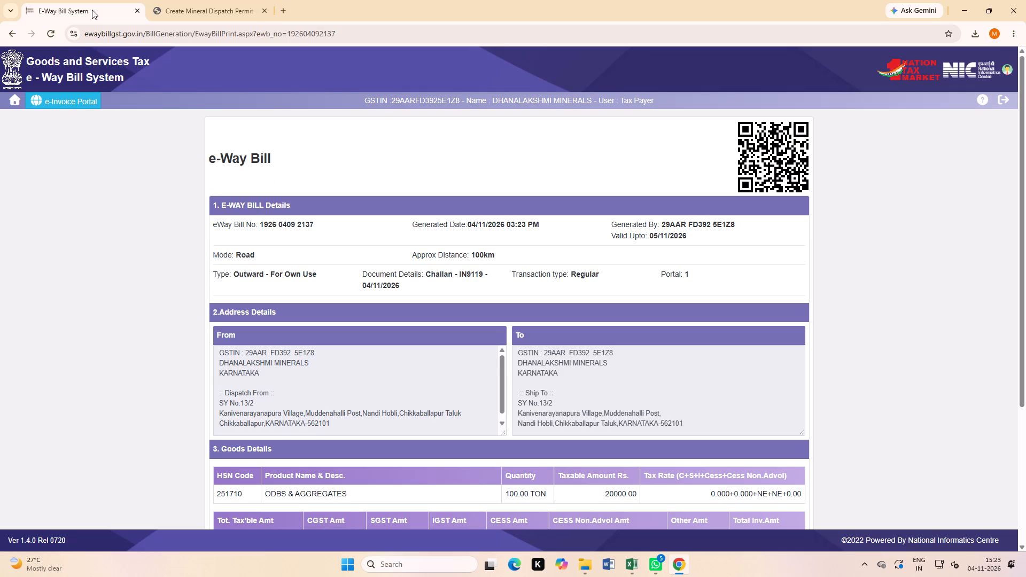
left_click(14, 98)
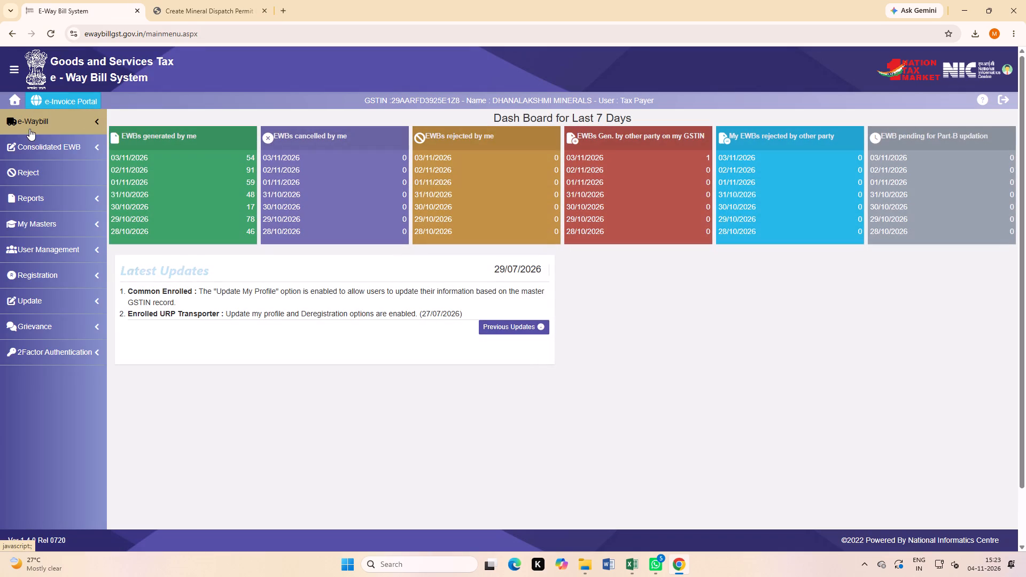
left_click(29, 129)
left_click(42, 143)
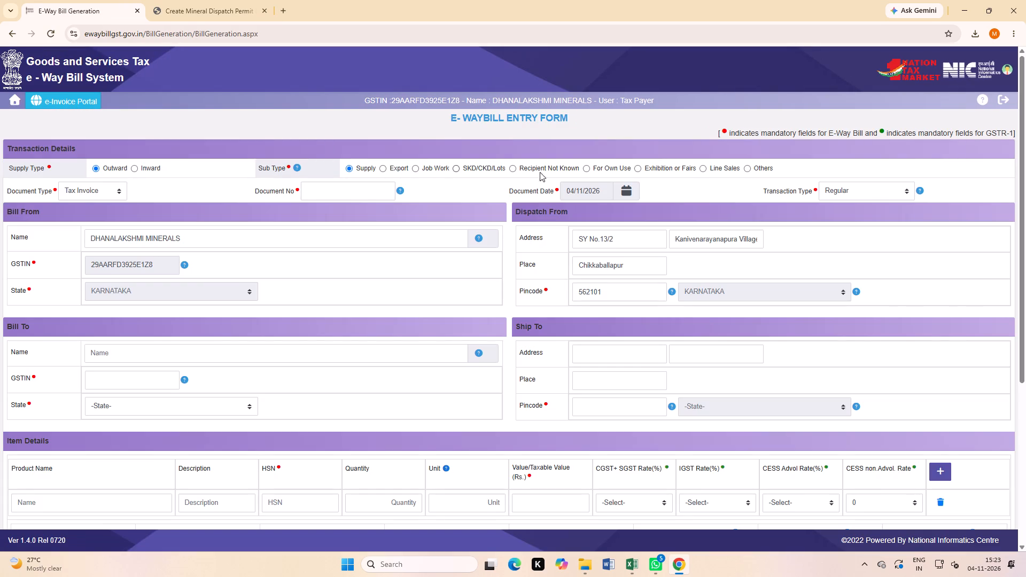
left_click(585, 168)
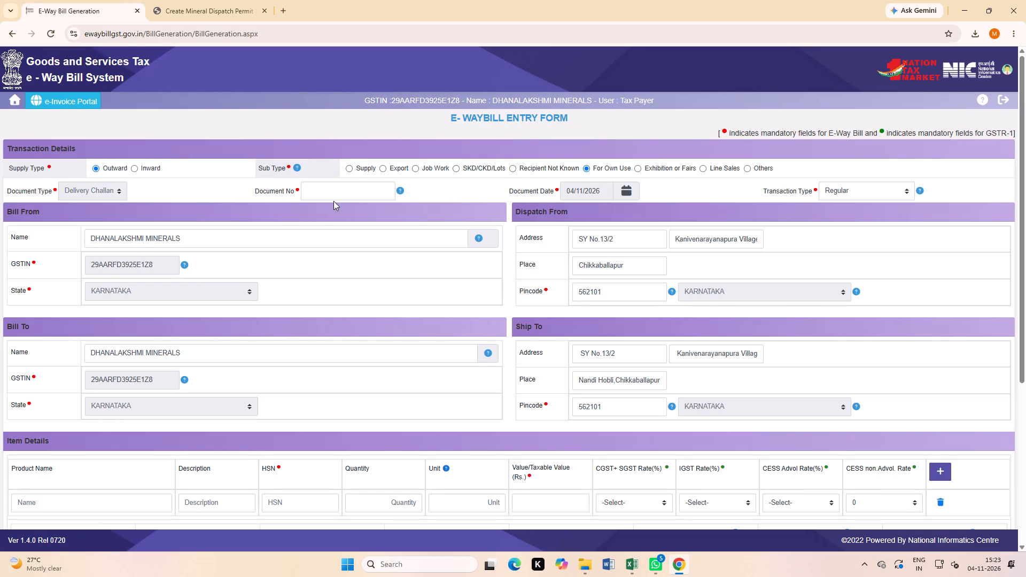
left_click(338, 194)
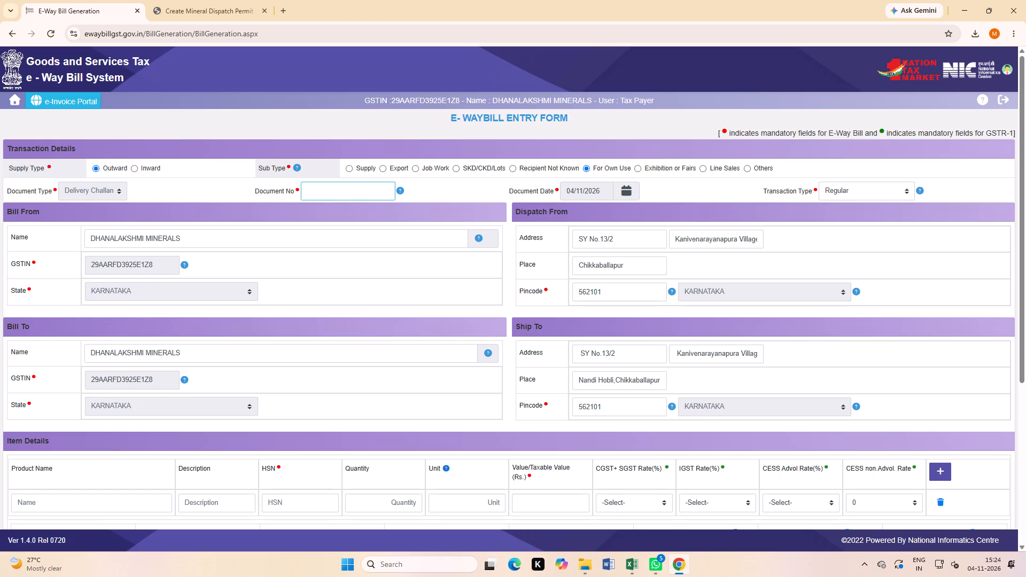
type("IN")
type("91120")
left_click(325, 184)
key("BackSpace")
Enter the item with product name ODBS, description AGGREGATES and HSN 251710.
scroll(324, 450, "down", 3)
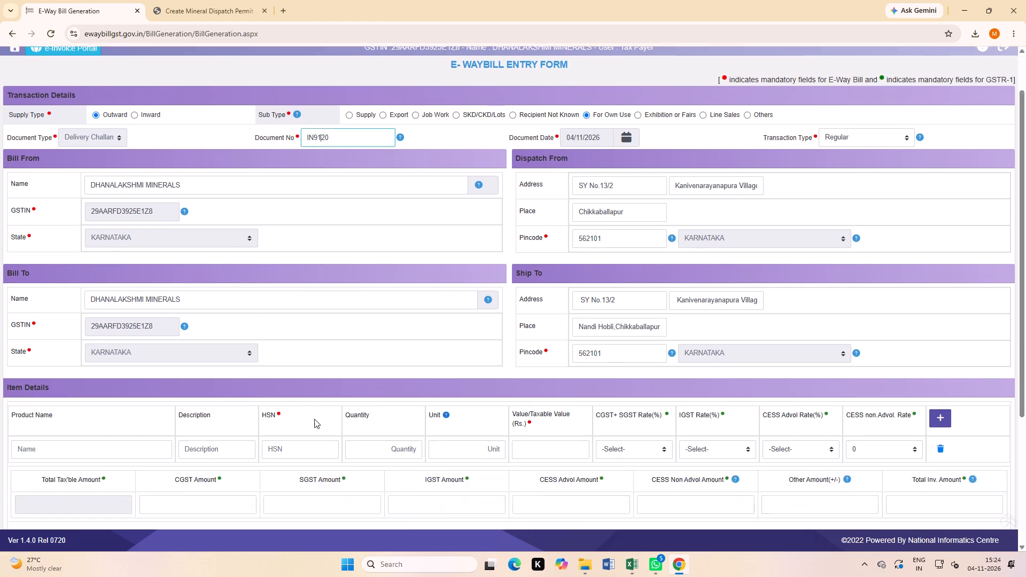
left_click(89, 346)
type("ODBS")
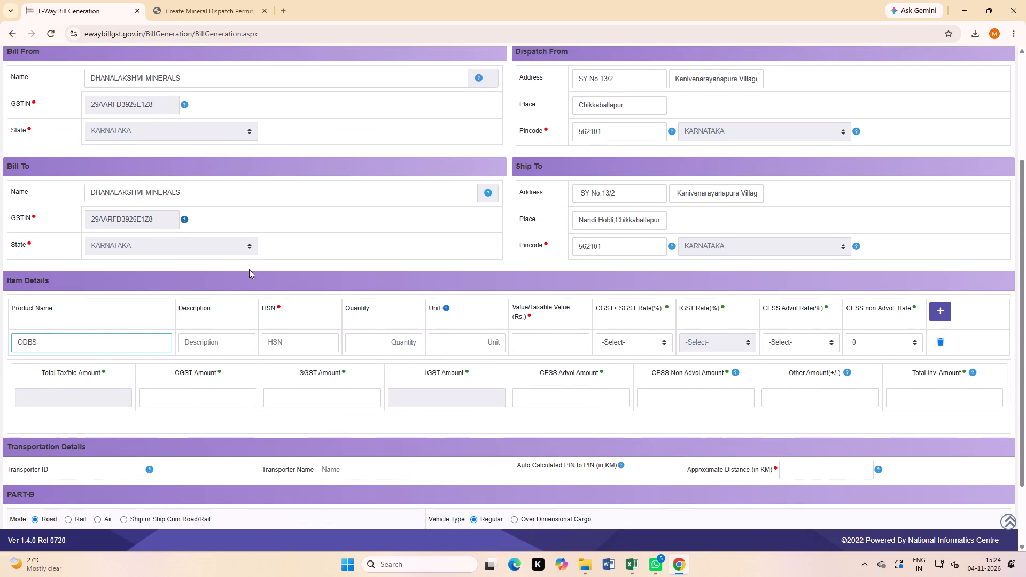
left_click(215, 340)
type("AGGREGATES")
left_click(295, 342)
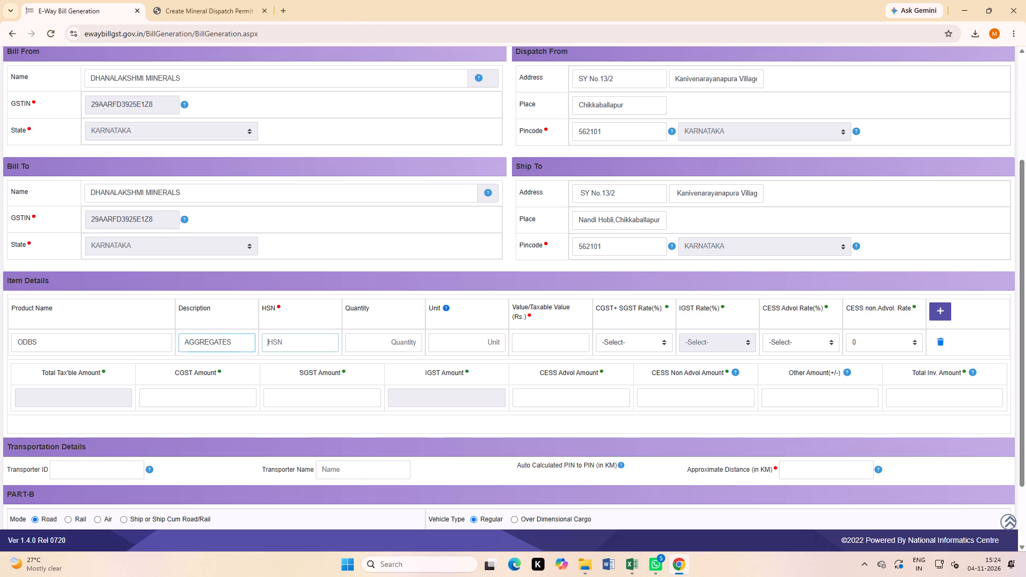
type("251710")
Set the item's quantity to 41.69, unit to TON, taxable value to 8338 and CGST+SGST rate to 0 + 0.
left_click(381, 334)
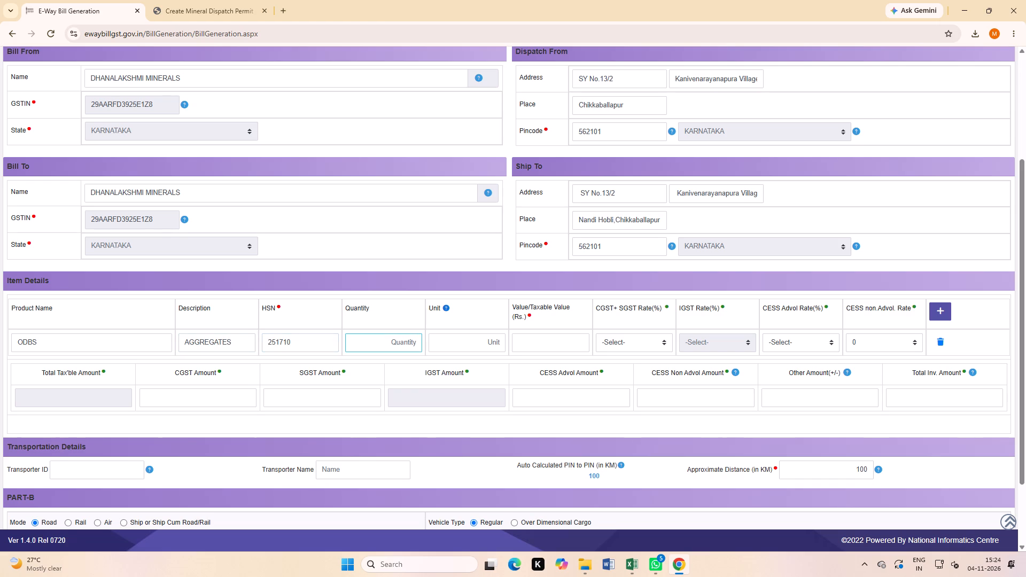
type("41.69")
left_click(446, 339)
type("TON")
left_click(552, 342)
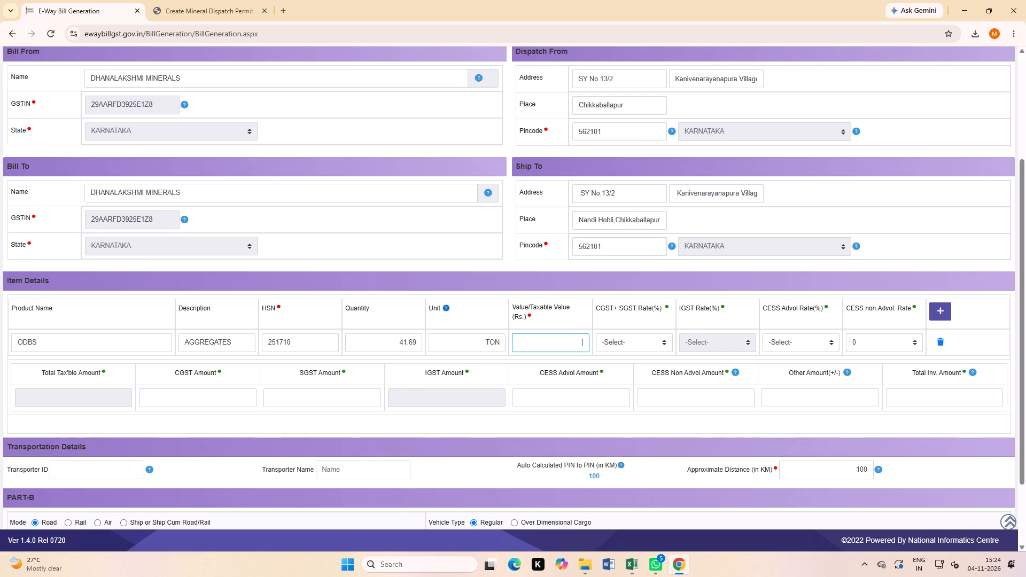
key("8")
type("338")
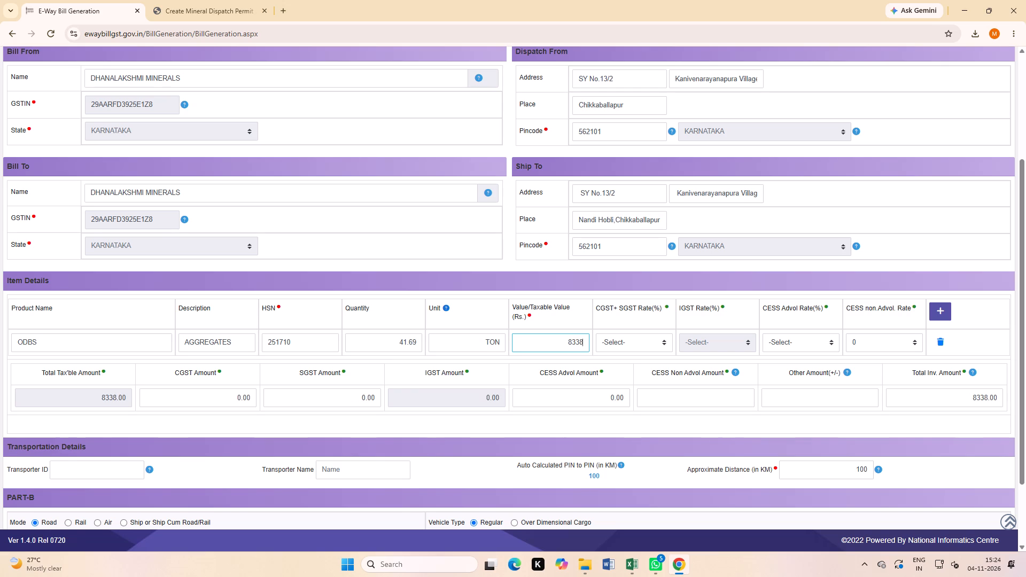
left_click(633, 334)
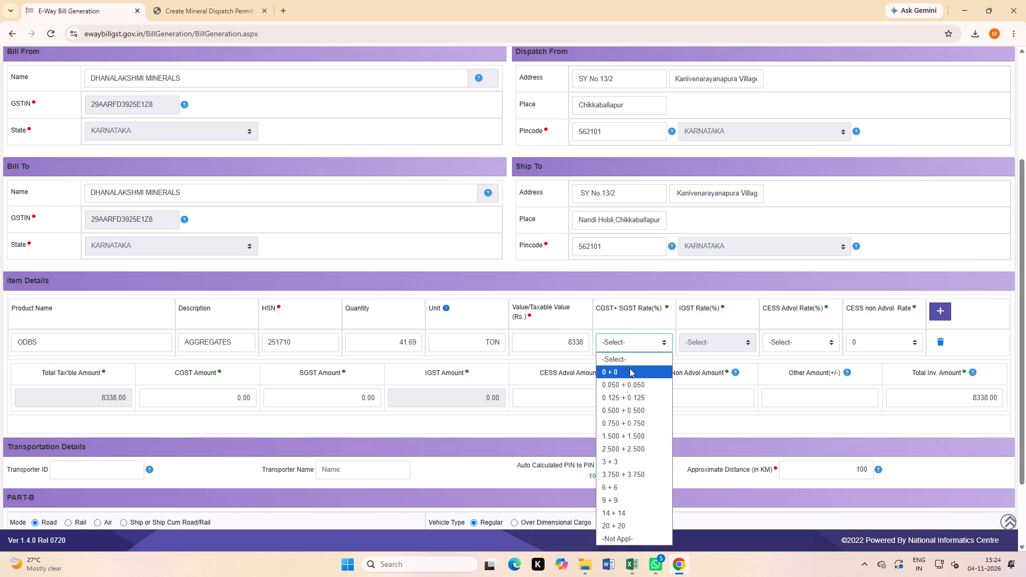
left_click(629, 368)
scroll(521, 418, "down", 5)
scroll(318, 411, "up", 4)
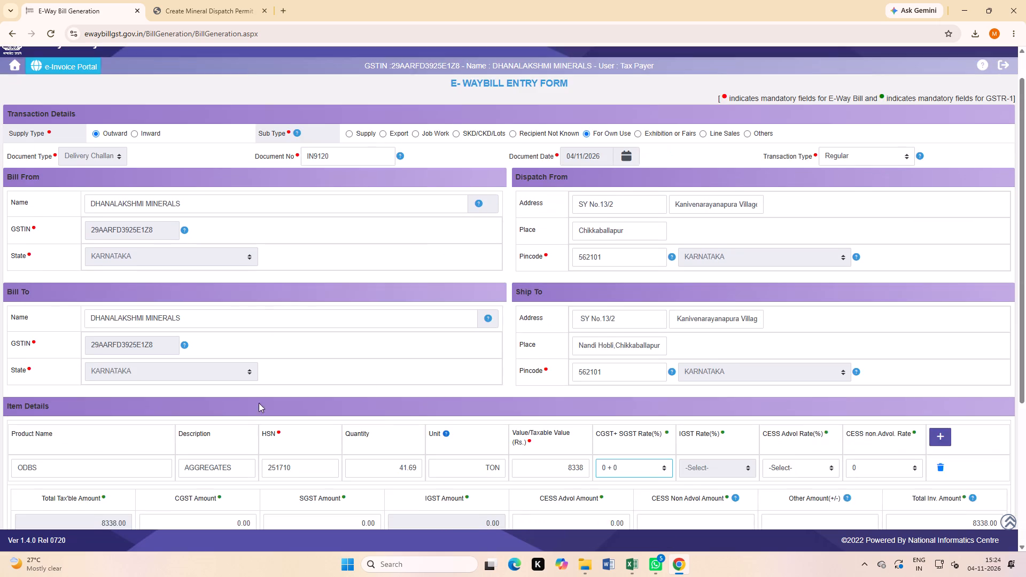
scroll(176, 475, "down", 4)
left_click(102, 458)
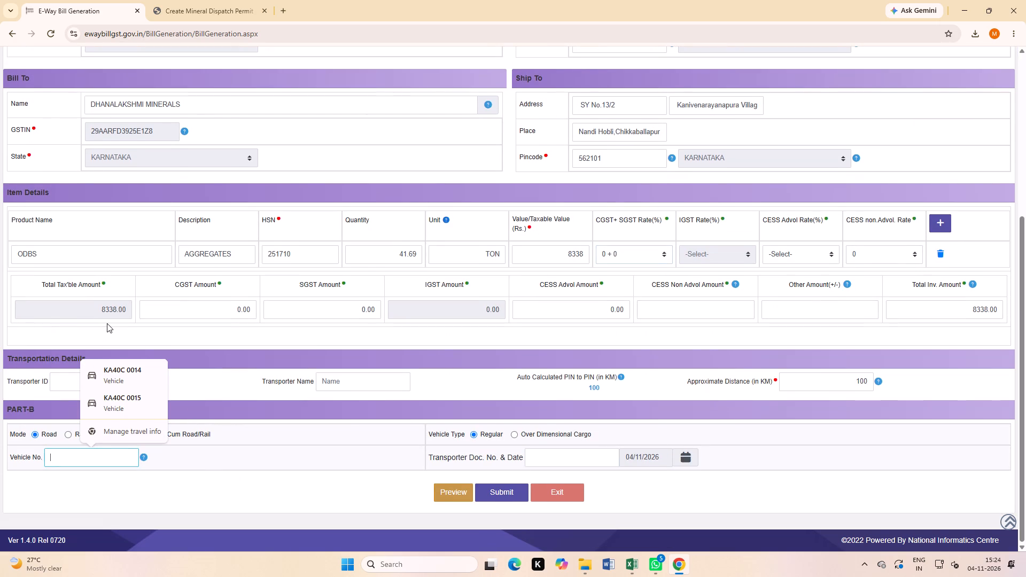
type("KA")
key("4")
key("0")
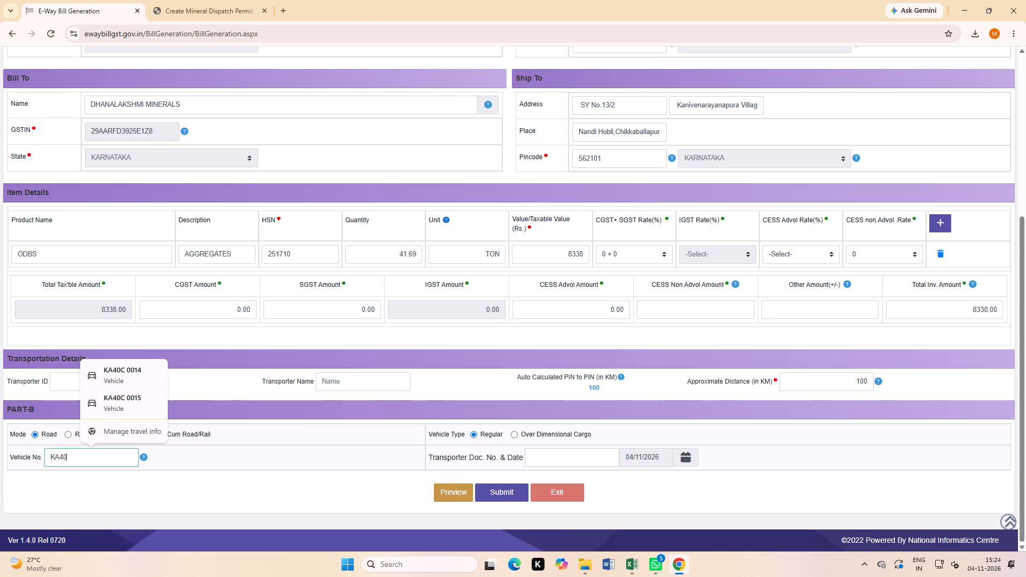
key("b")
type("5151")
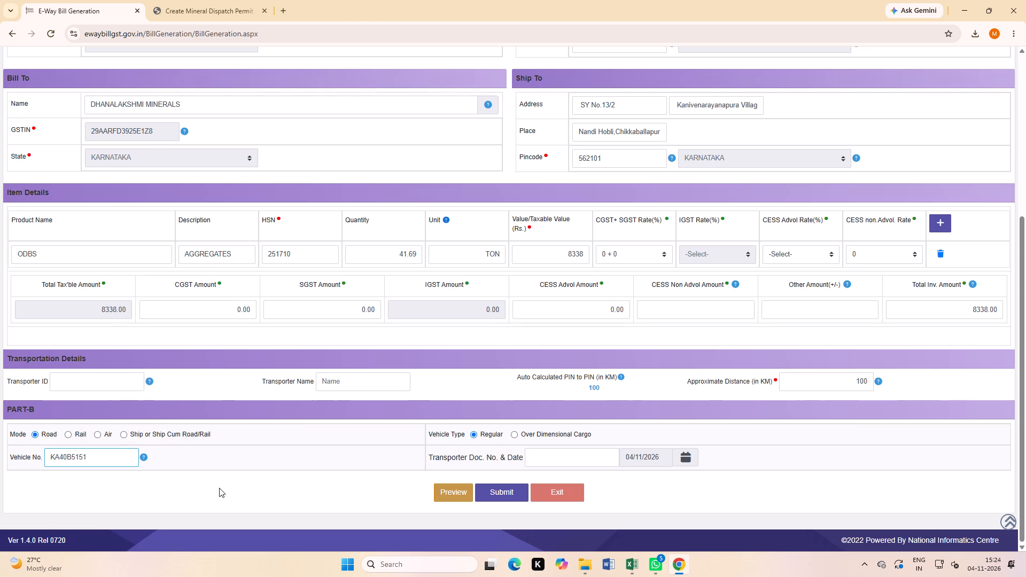
left_click(219, 488)
scroll(314, 401, "up", 7)
scroll(515, 418, "down", 12)
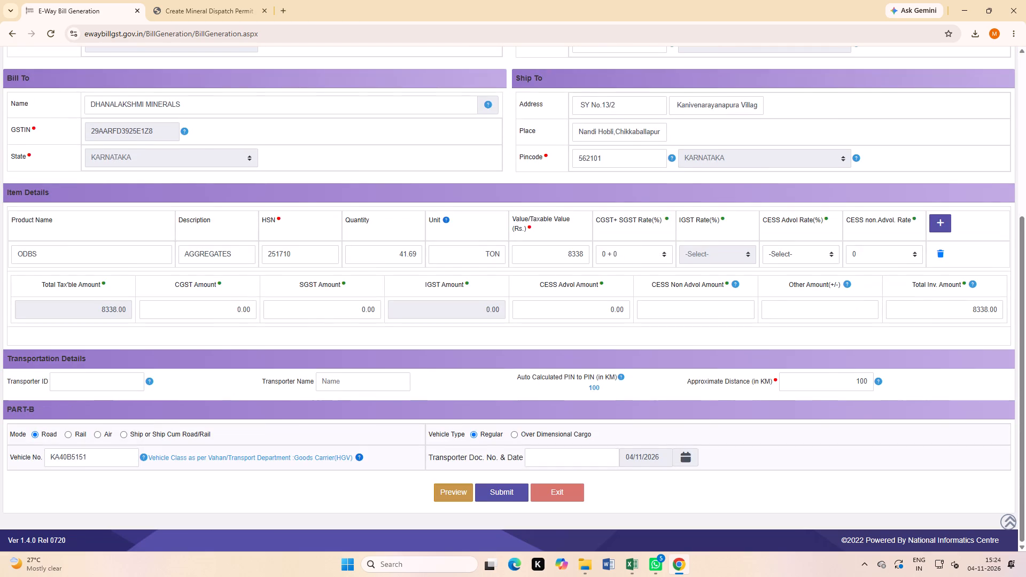
Submit the completed IN9120 e-way bill, continuing without the unfilled GSTR-1 fields.
left_click(499, 492)
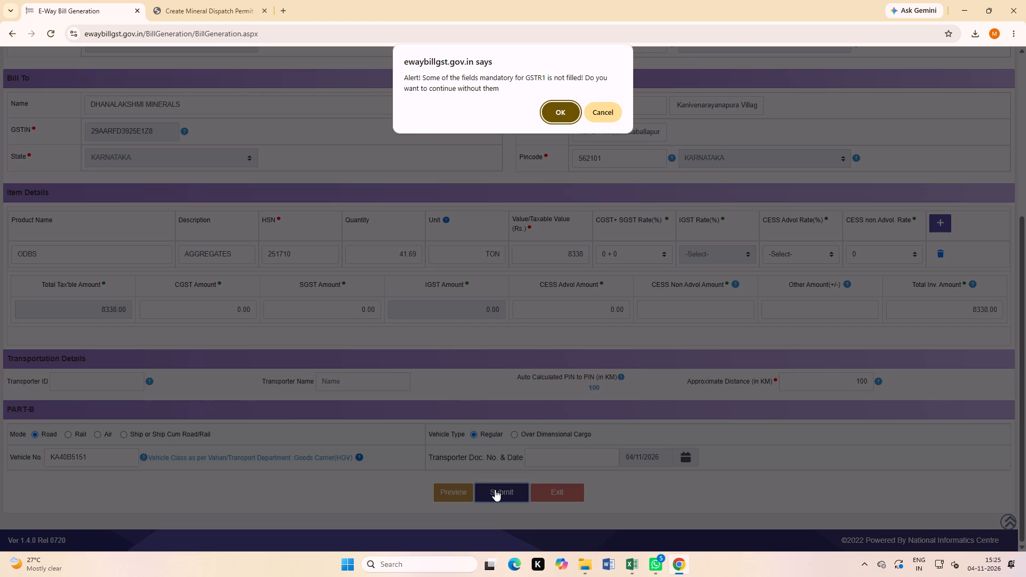
left_click(558, 117)
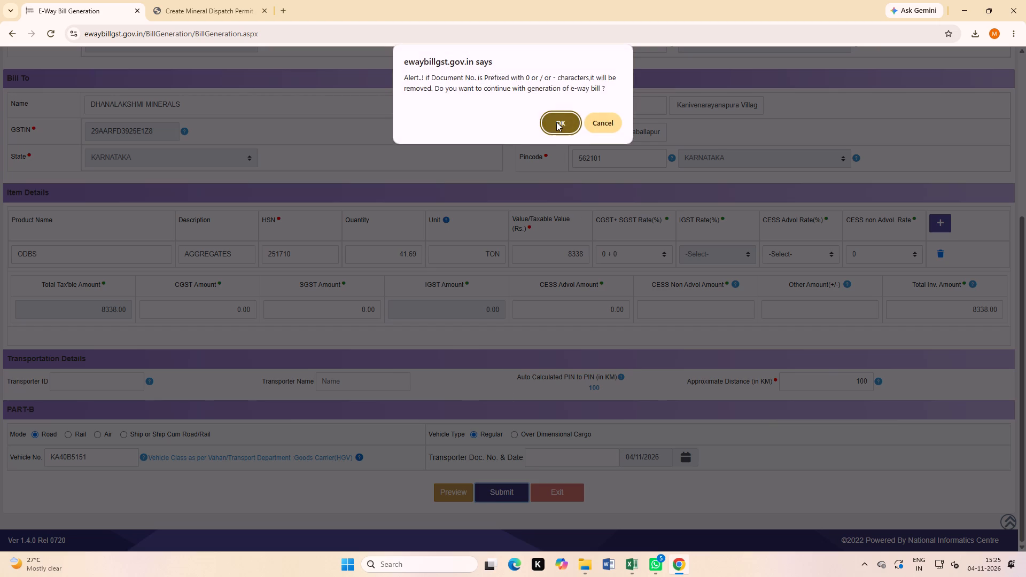
left_click(556, 122)
Print one copy of the detailed e-way bill for IN9120 in portrait on the Canon LBP6030 printer.
scroll(537, 353, "down", 10)
left_click(502, 510)
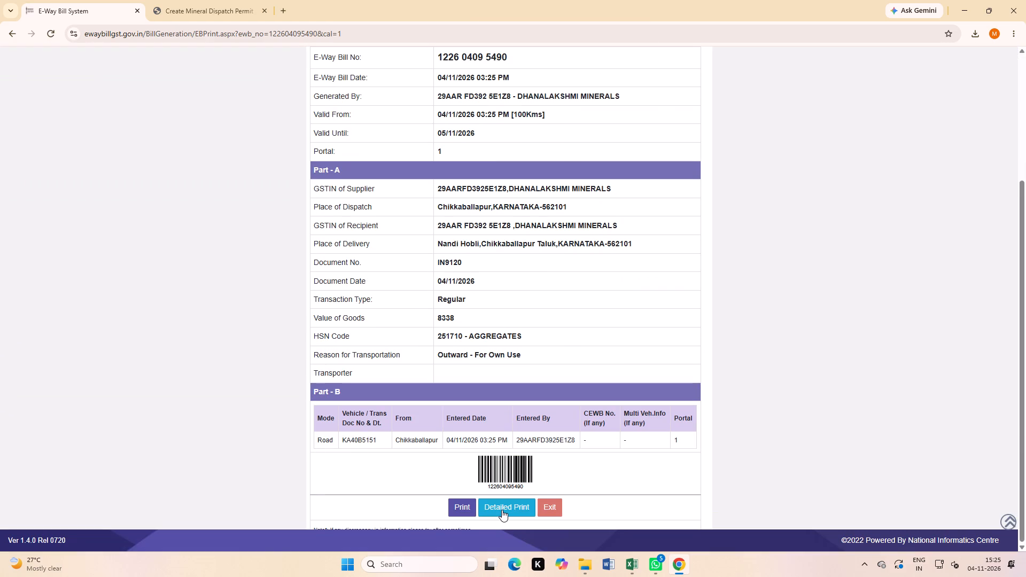
scroll(525, 357, "down", 12)
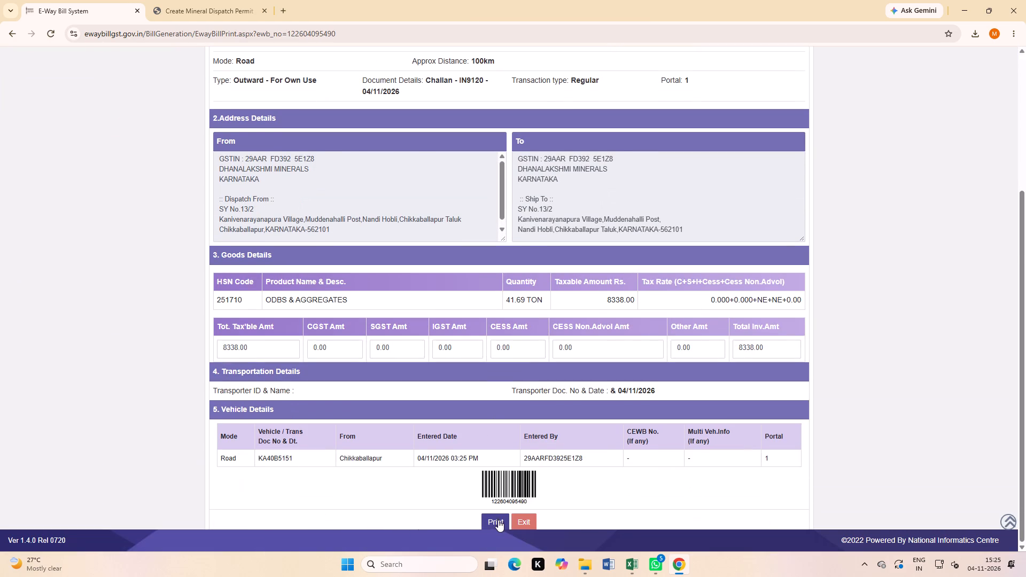
left_click(498, 520)
scroll(740, 441, "down", 3)
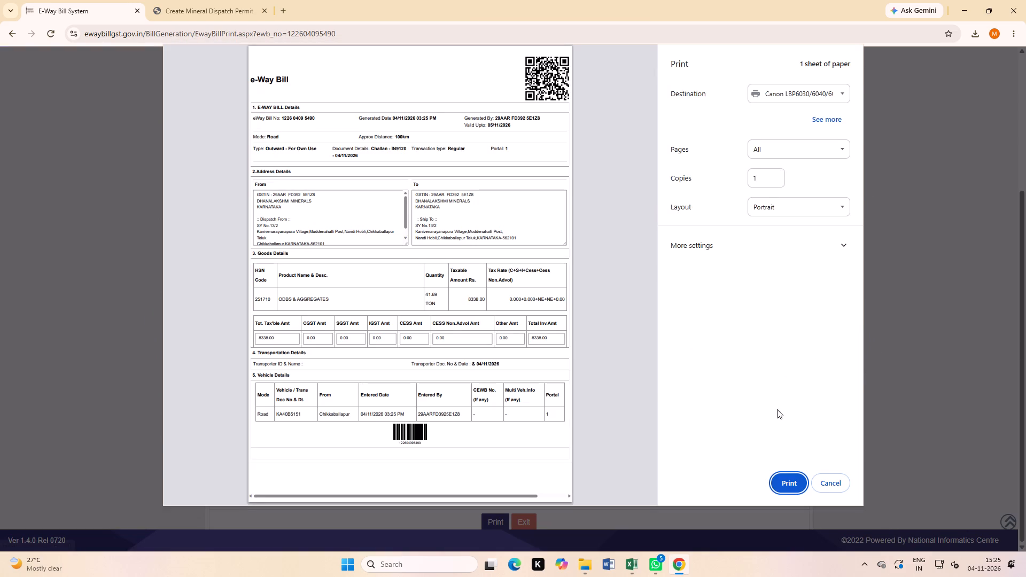
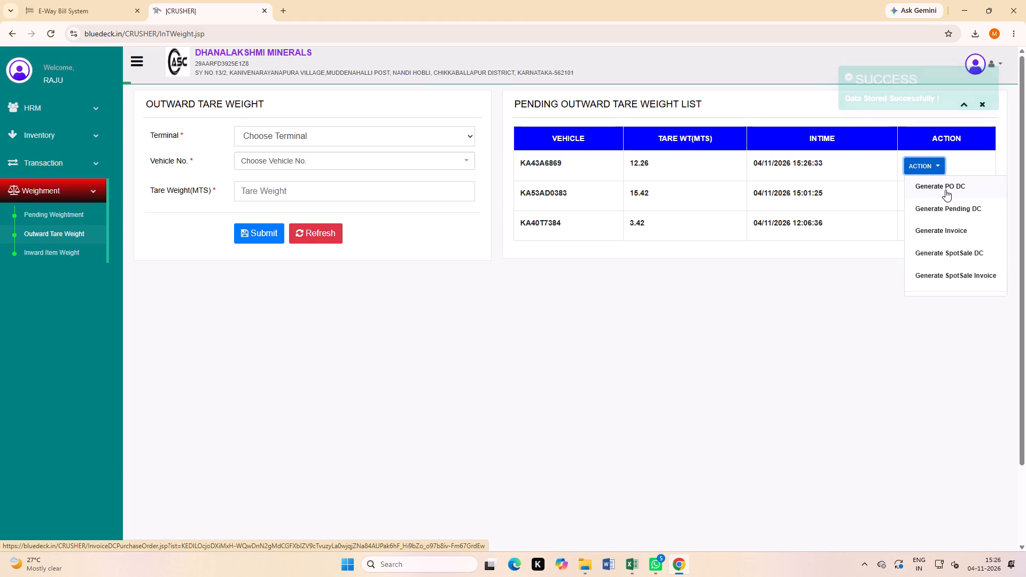
left_click(945, 190)
left_click(12, 36)
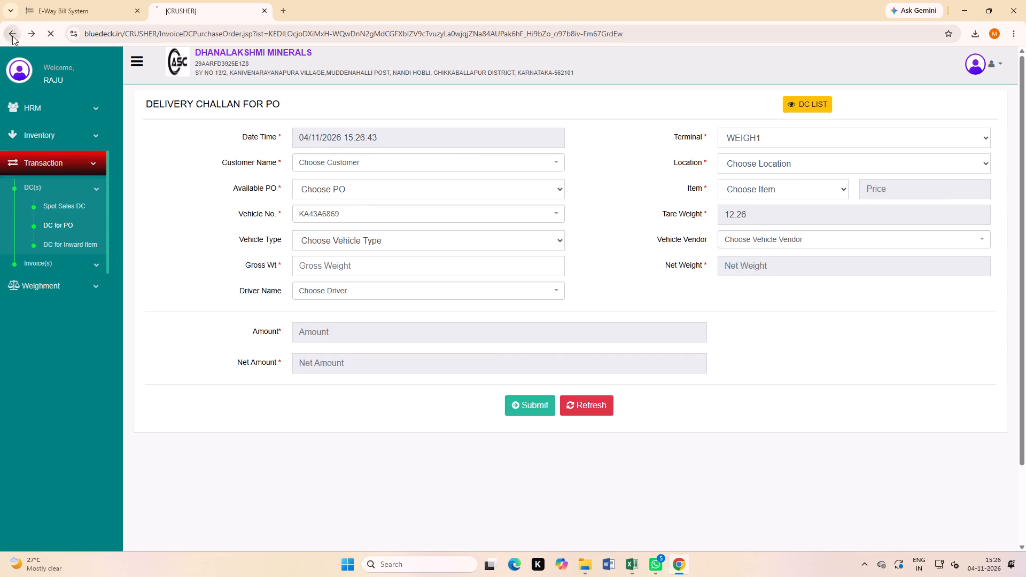
left_click(926, 165)
left_click(980, 208)
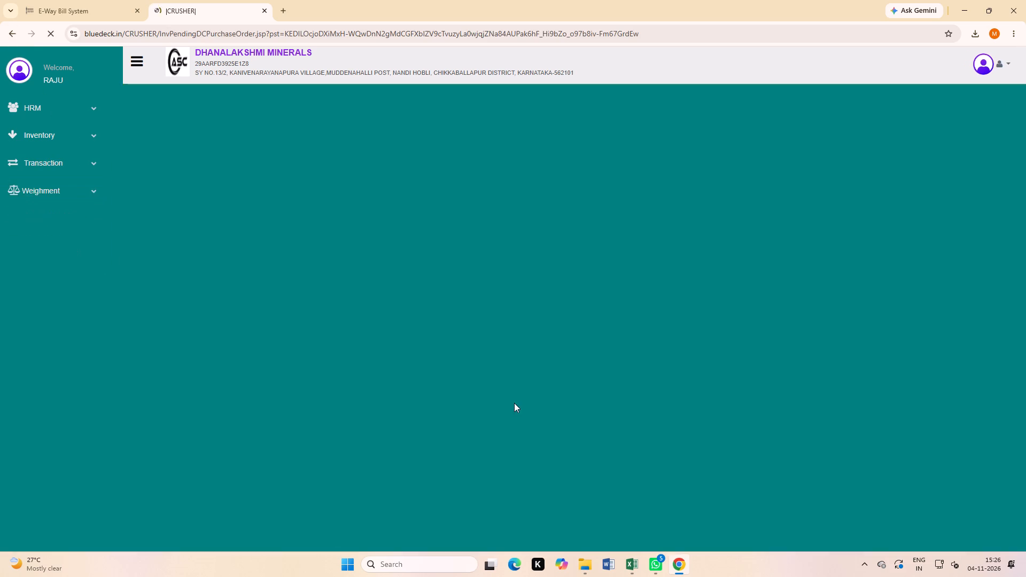
left_click(382, 165)
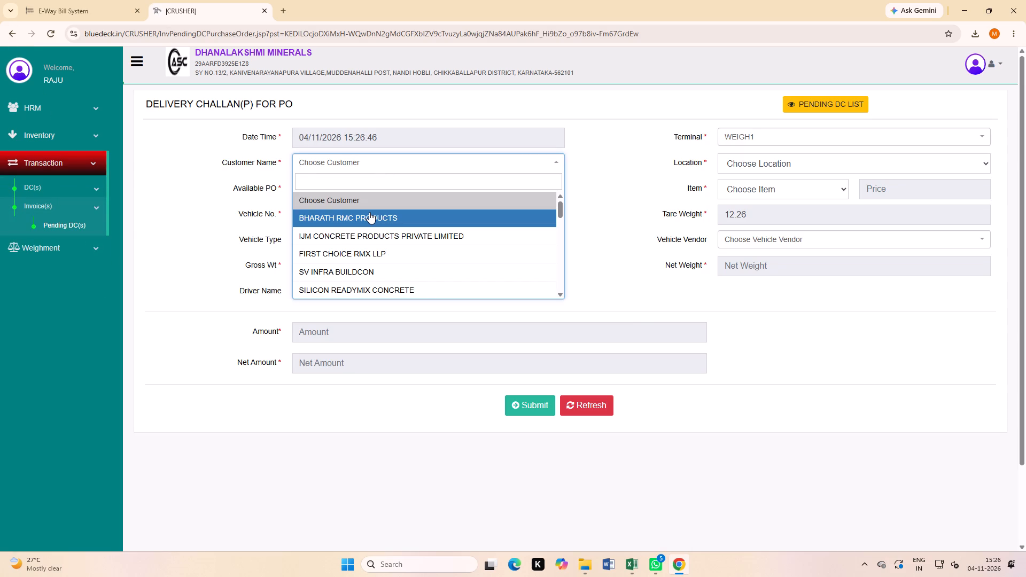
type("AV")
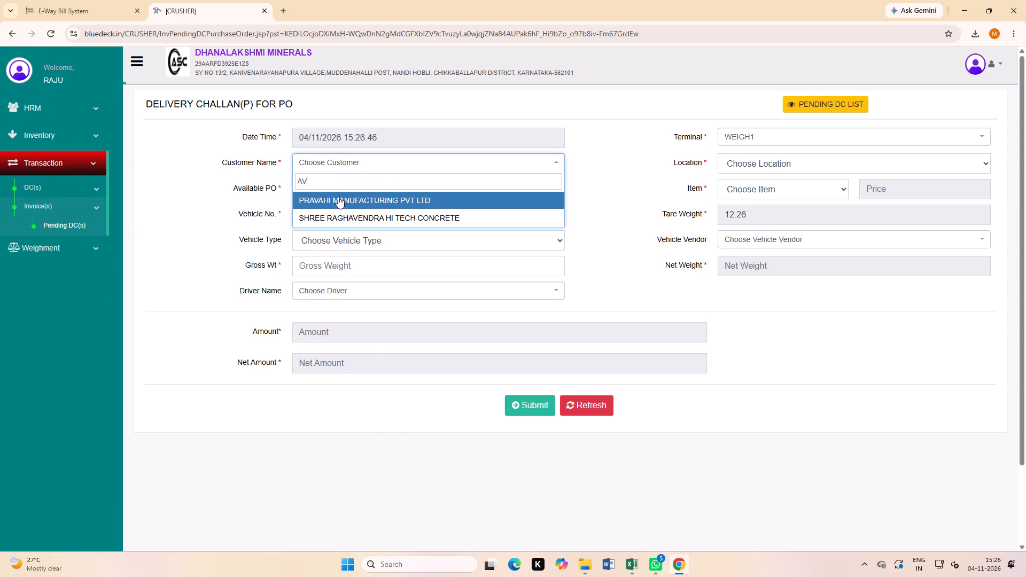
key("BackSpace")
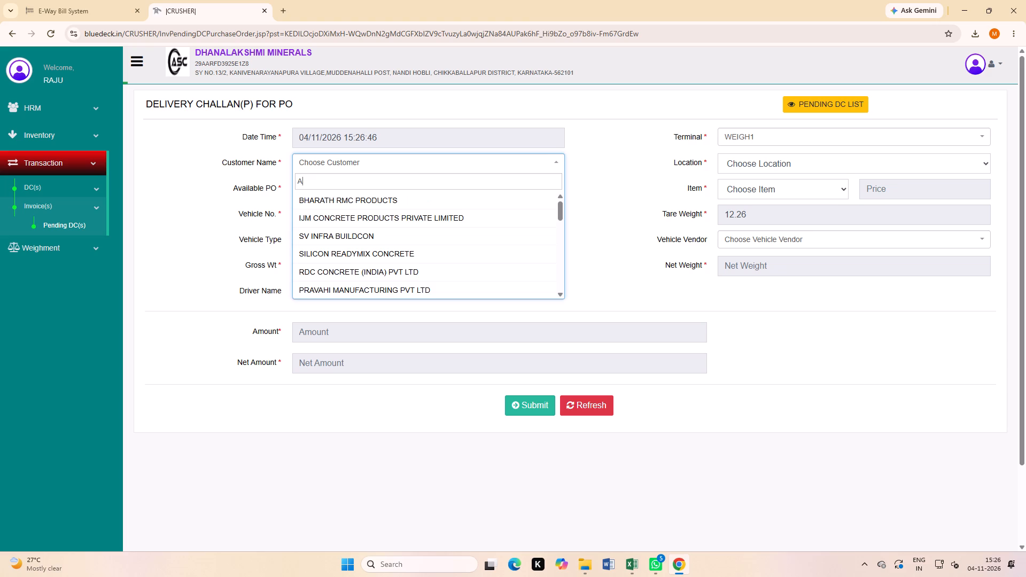
scroll(344, 259, "down", 15)
left_click(337, 198)
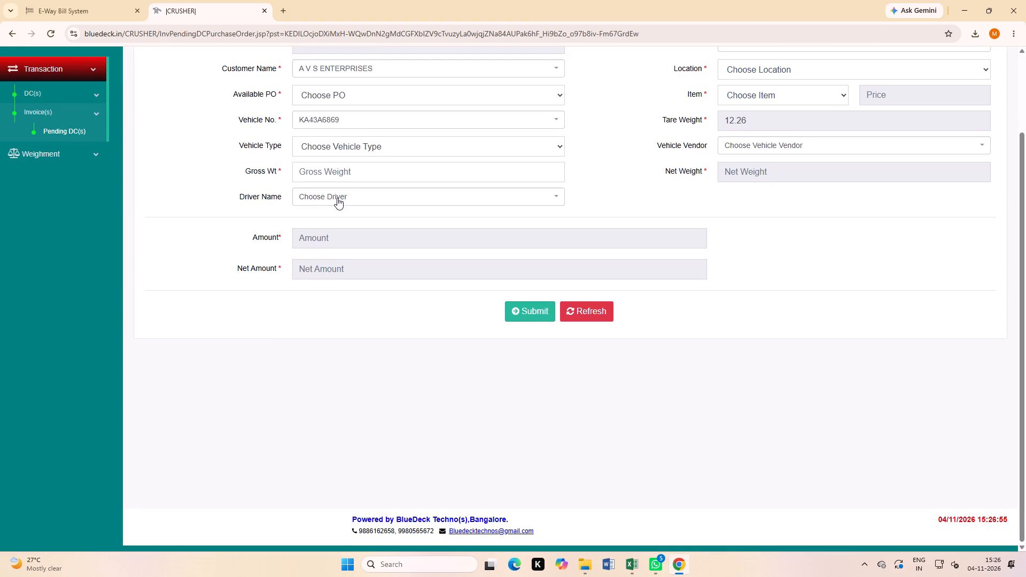
Set the challan's location to RAJANUKUNTE, the available PO to OCT-26 and the item to MSAND.
scroll(664, 287, "up", 3)
left_click(768, 165)
left_click(765, 192)
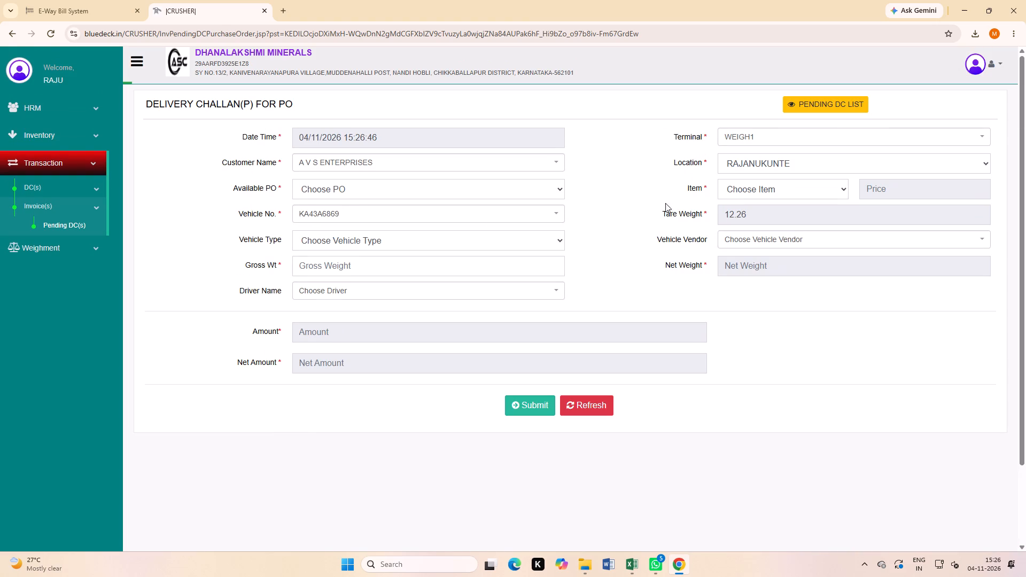
left_click(396, 187)
left_click(349, 215)
left_click(755, 184)
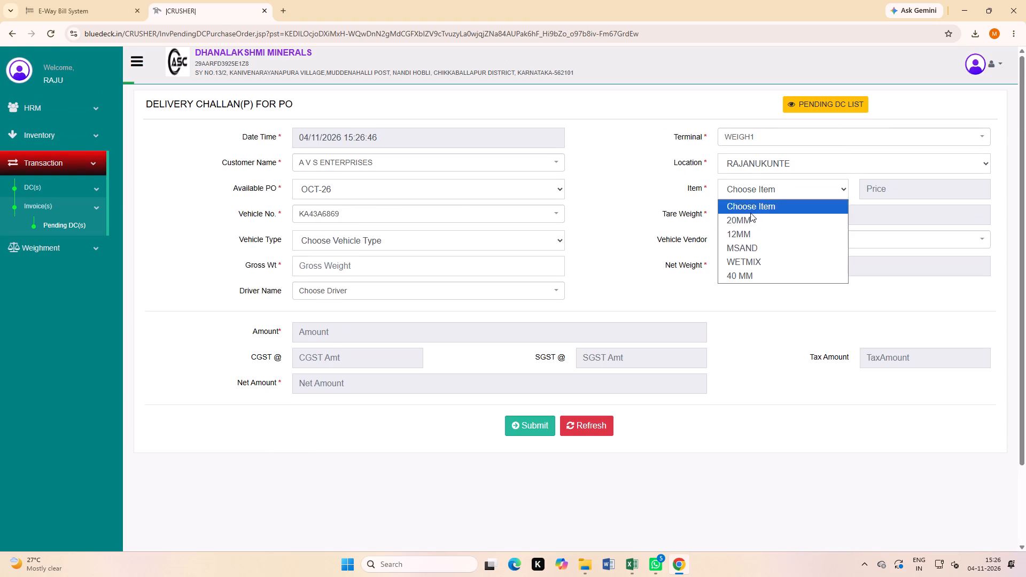
left_click(753, 250)
Enter a gross weight of 48.49, choose DRIVER as the driver name and submit the delivery challan.
left_click(395, 271)
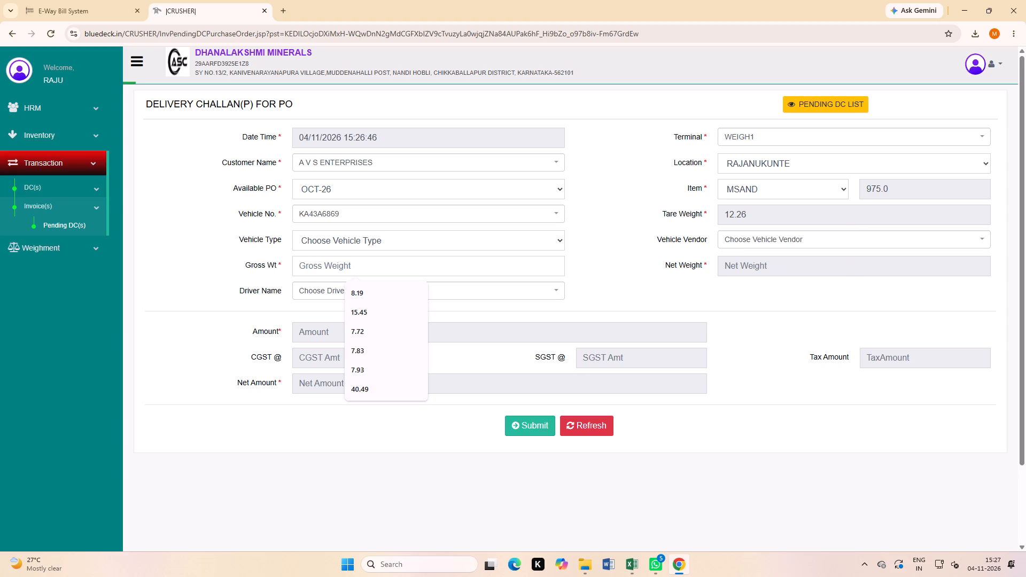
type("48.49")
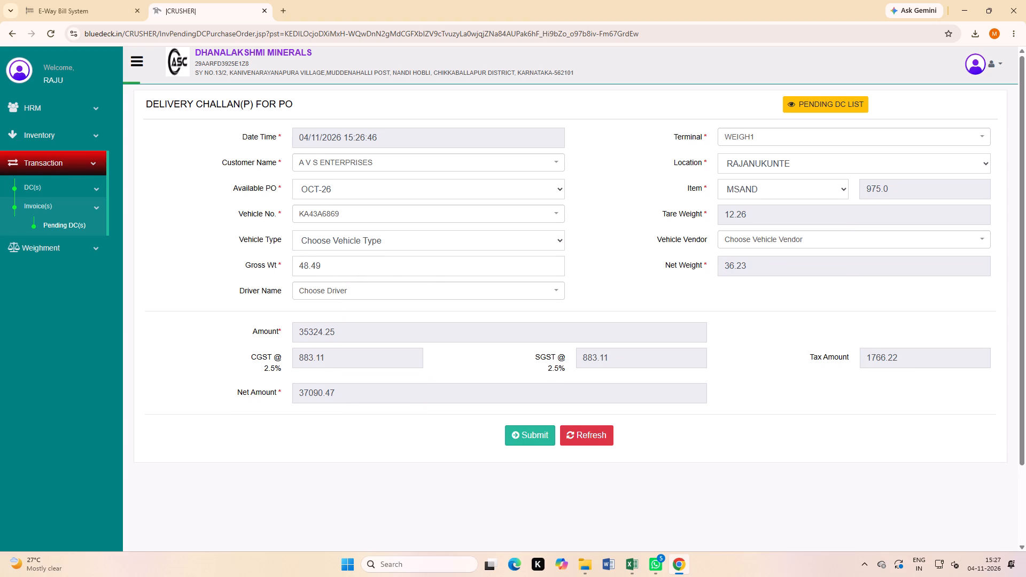
scroll(390, 283, "down", 1)
left_click(367, 239)
left_click(342, 293)
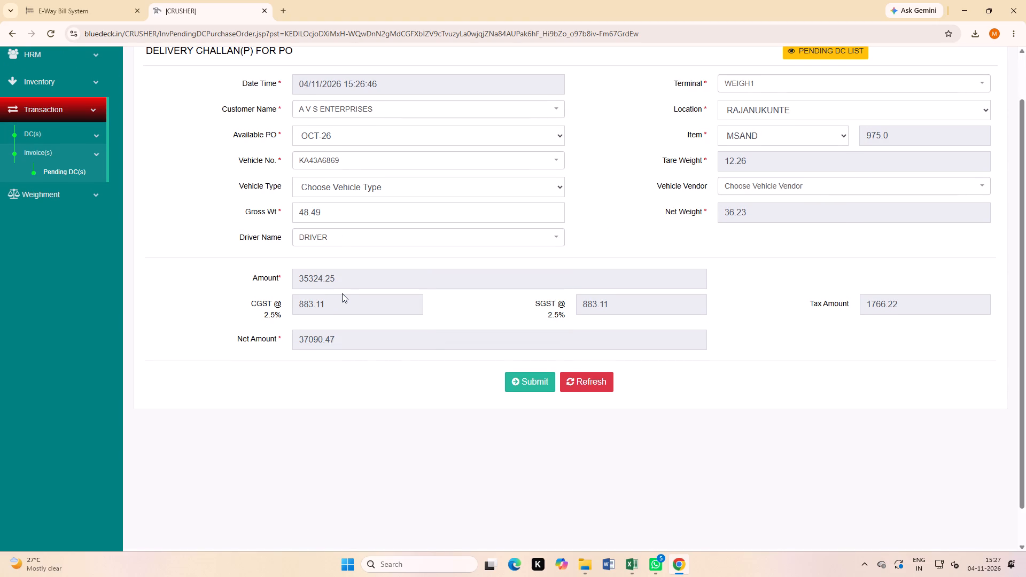
scroll(455, 332, "down", 5)
left_click(516, 340)
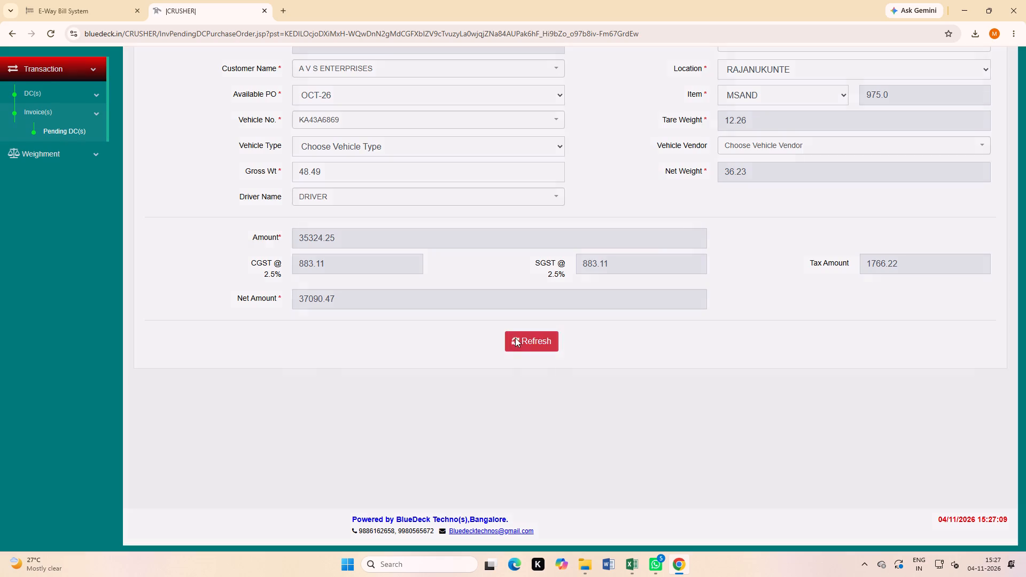
left_click(497, 315)
Print multiple copies of the basic delivery challan in portrait on the Canon LBP6030 printer and return to the outward tare weight page.
left_click(509, 352)
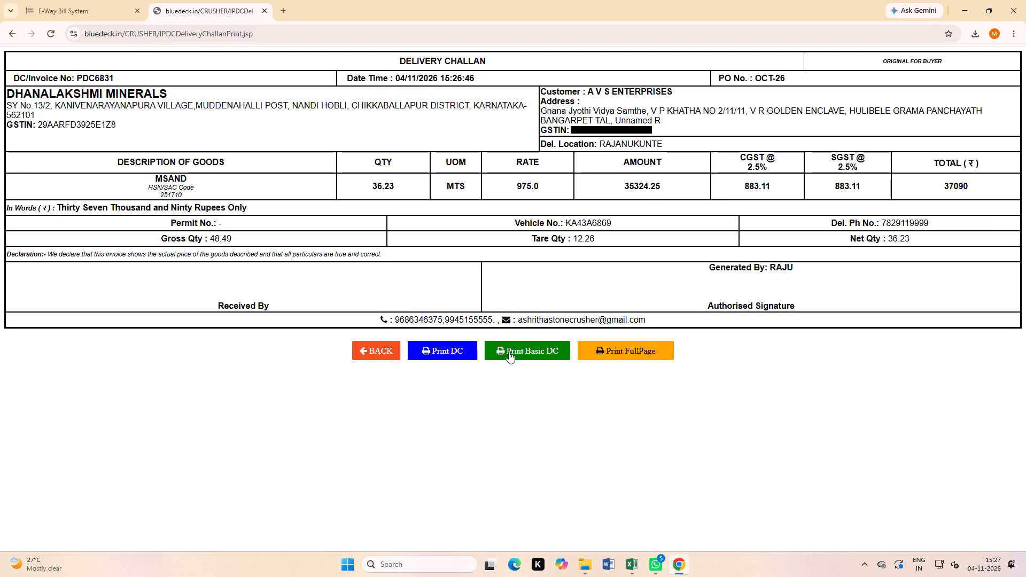
left_click(792, 206)
left_click(792, 206)
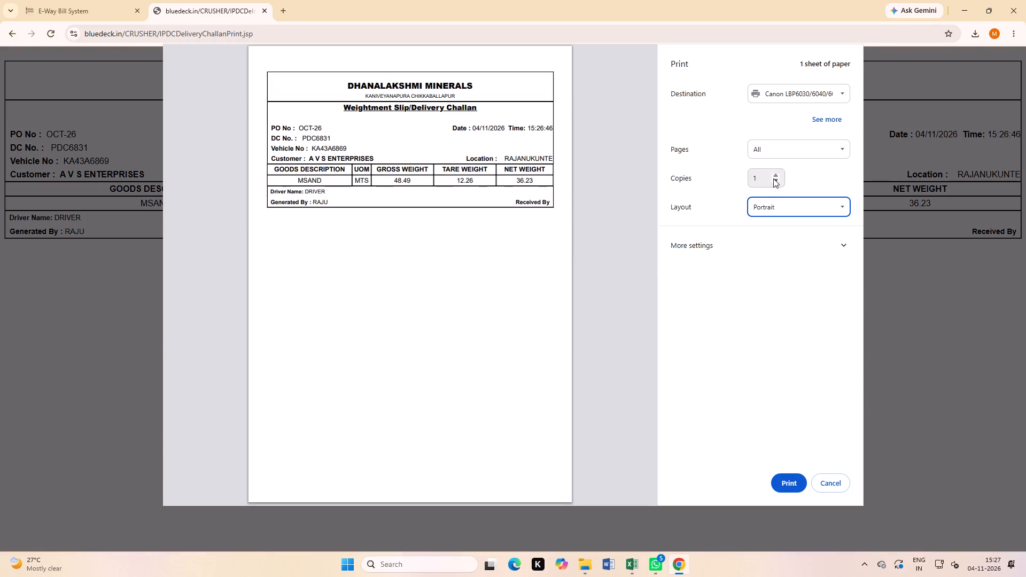
left_click(775, 176)
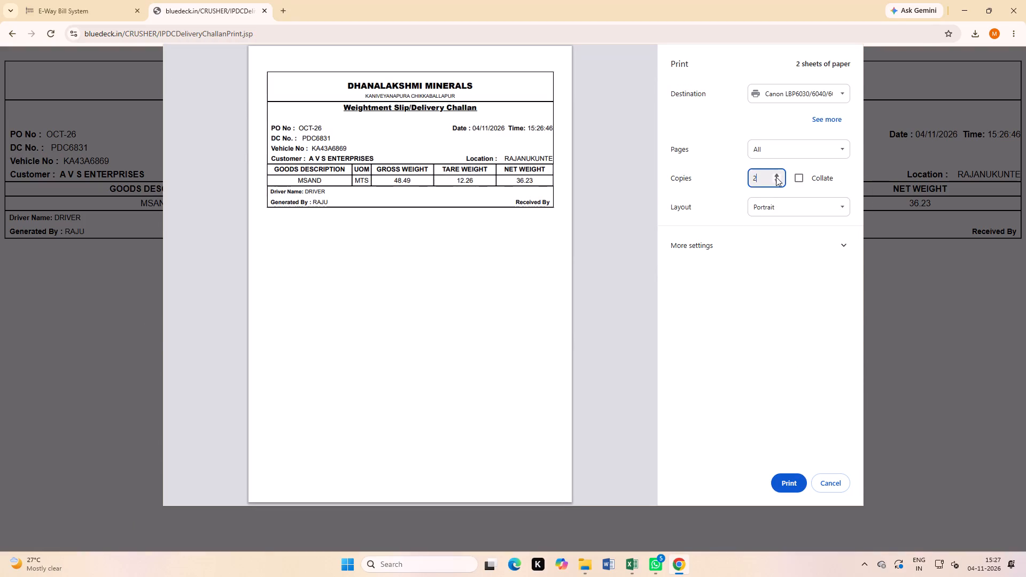
left_click(776, 177)
left_click(784, 484)
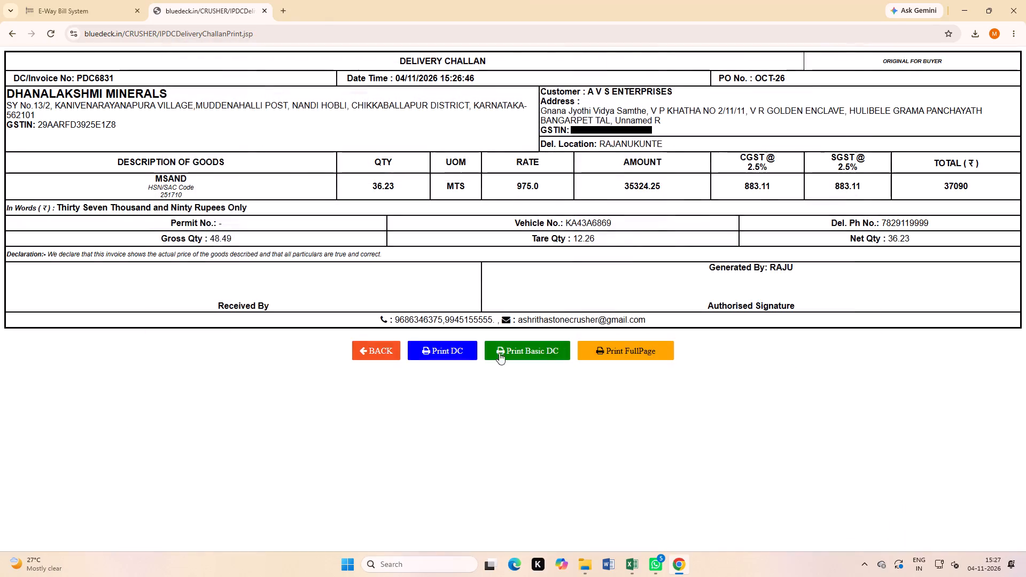
left_click(375, 342)
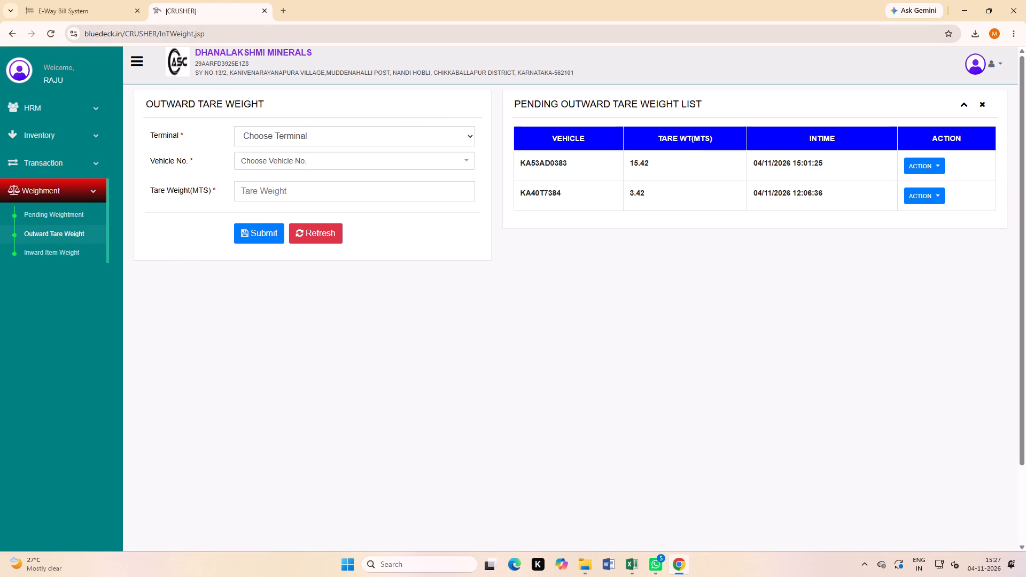
Open the DMG-ILMS login page in a new browser tab.
left_click(279, 12)
left_click(288, 28)
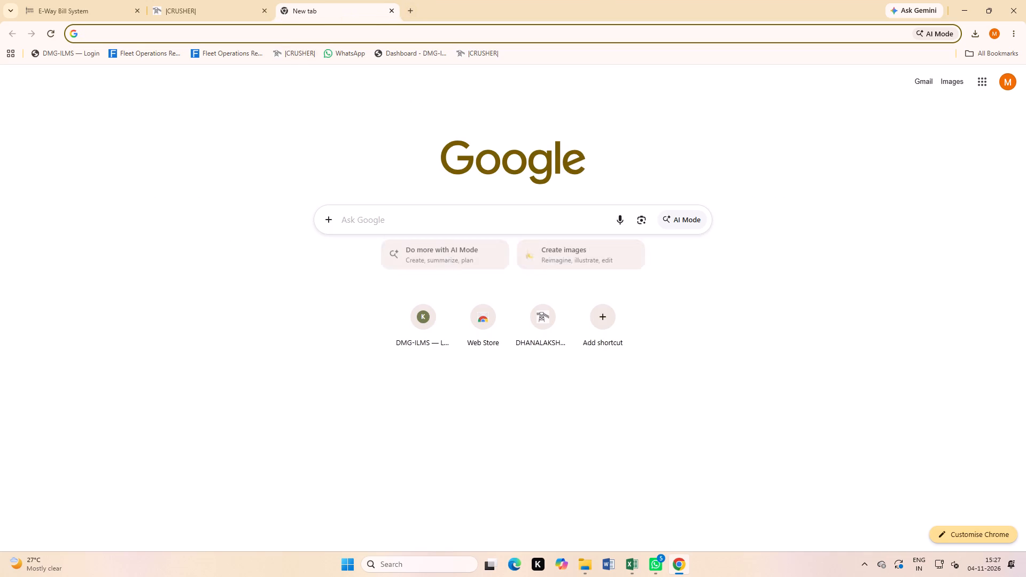
left_click(260, 301)
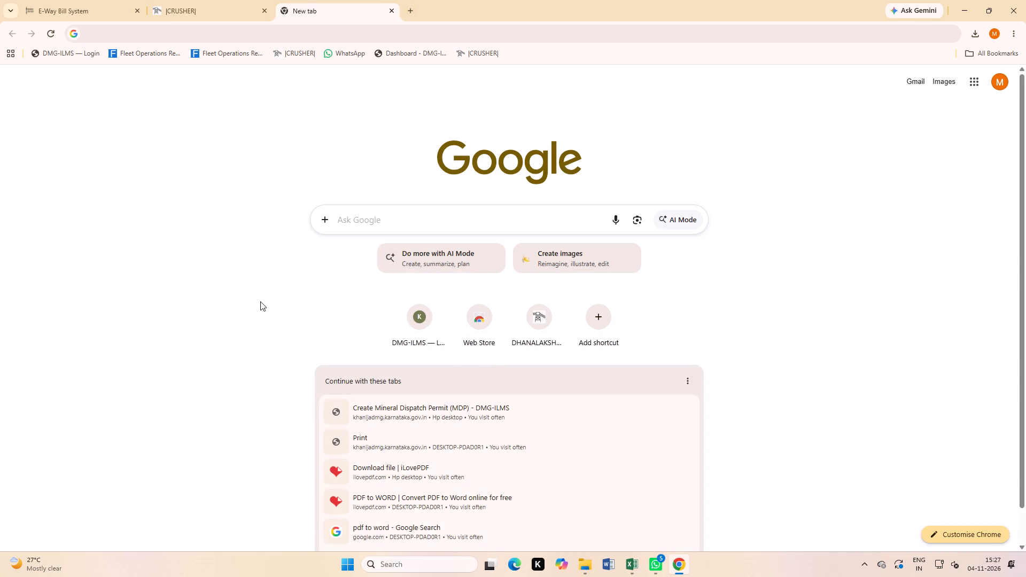
left_click(419, 334)
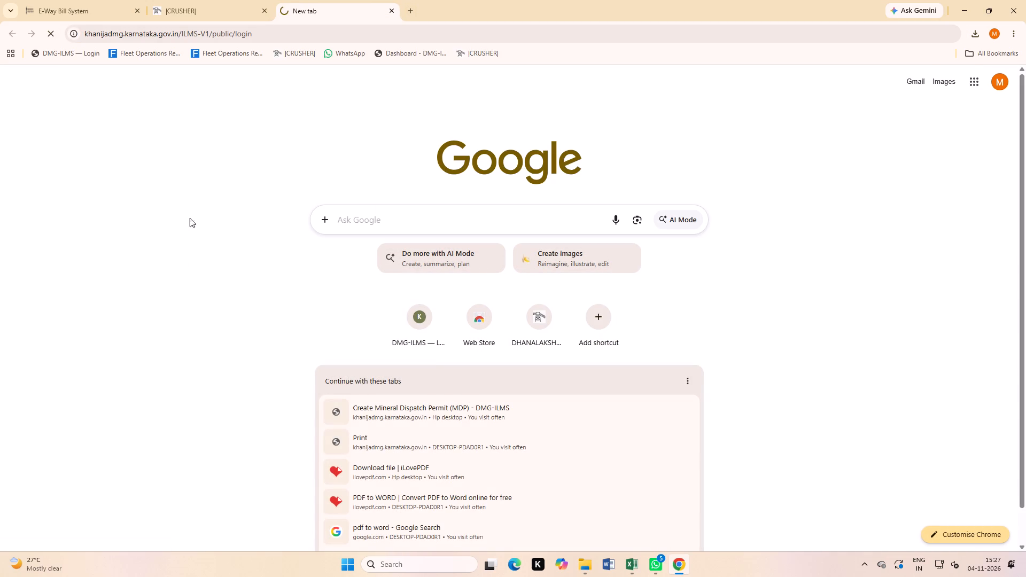
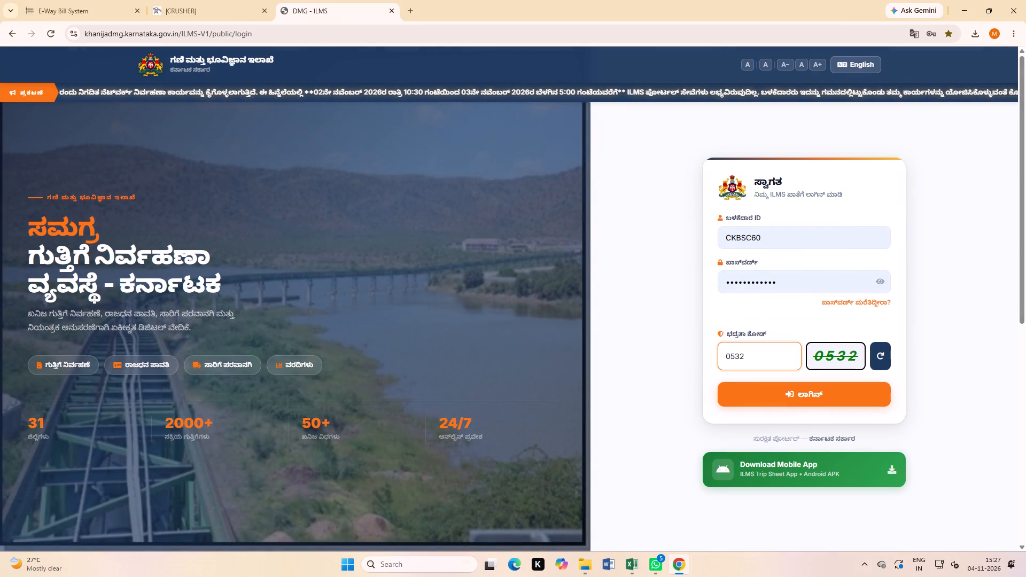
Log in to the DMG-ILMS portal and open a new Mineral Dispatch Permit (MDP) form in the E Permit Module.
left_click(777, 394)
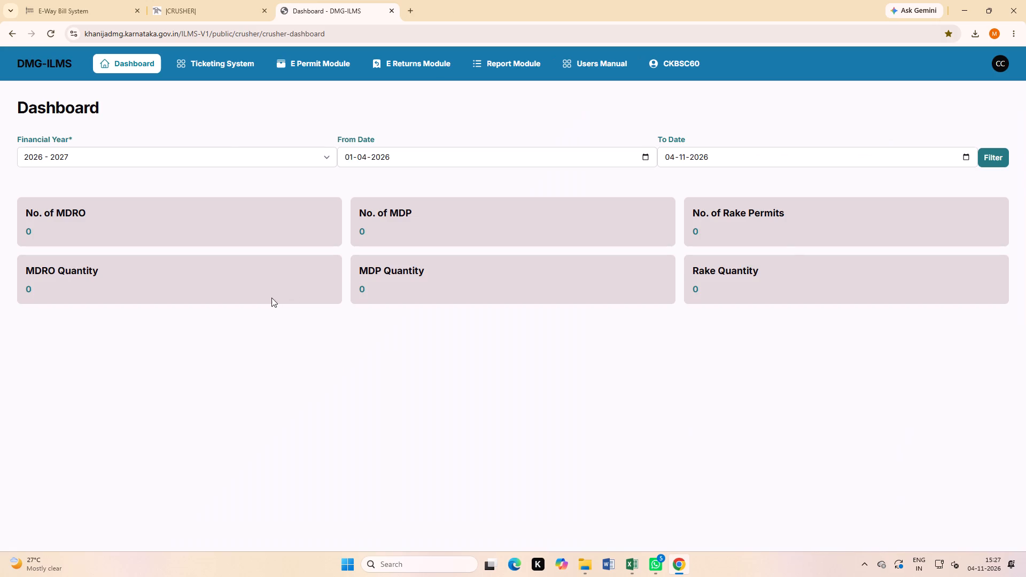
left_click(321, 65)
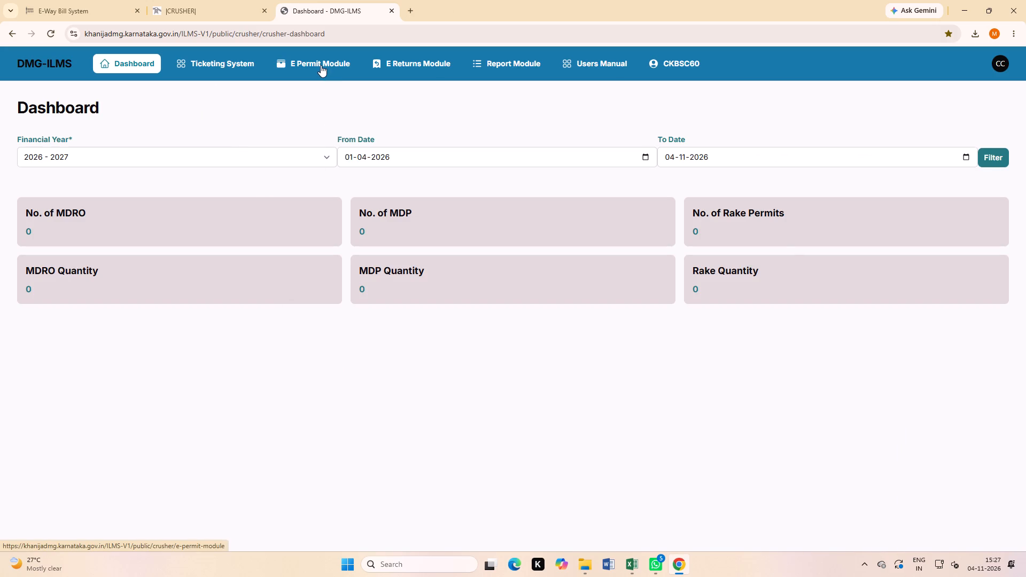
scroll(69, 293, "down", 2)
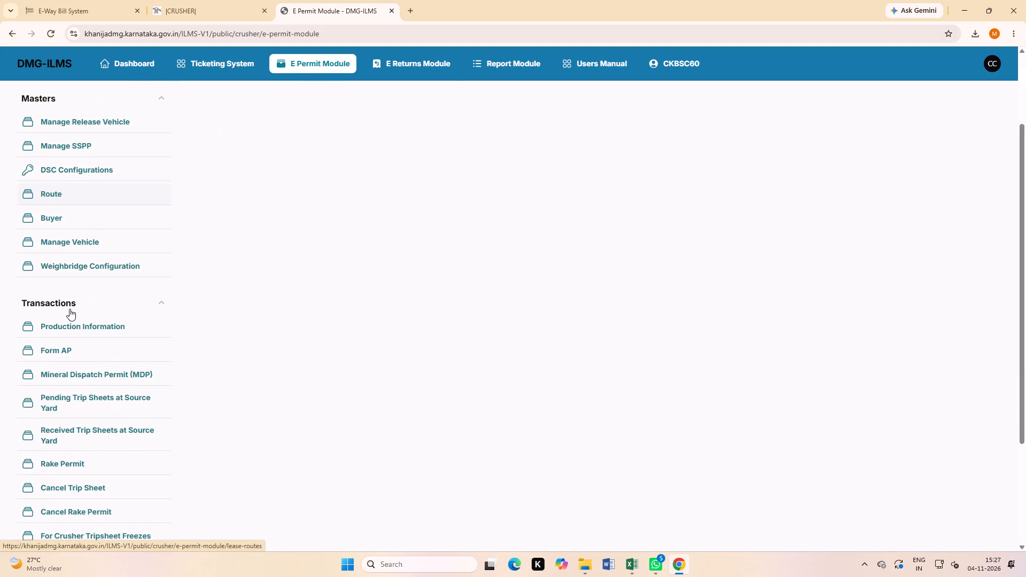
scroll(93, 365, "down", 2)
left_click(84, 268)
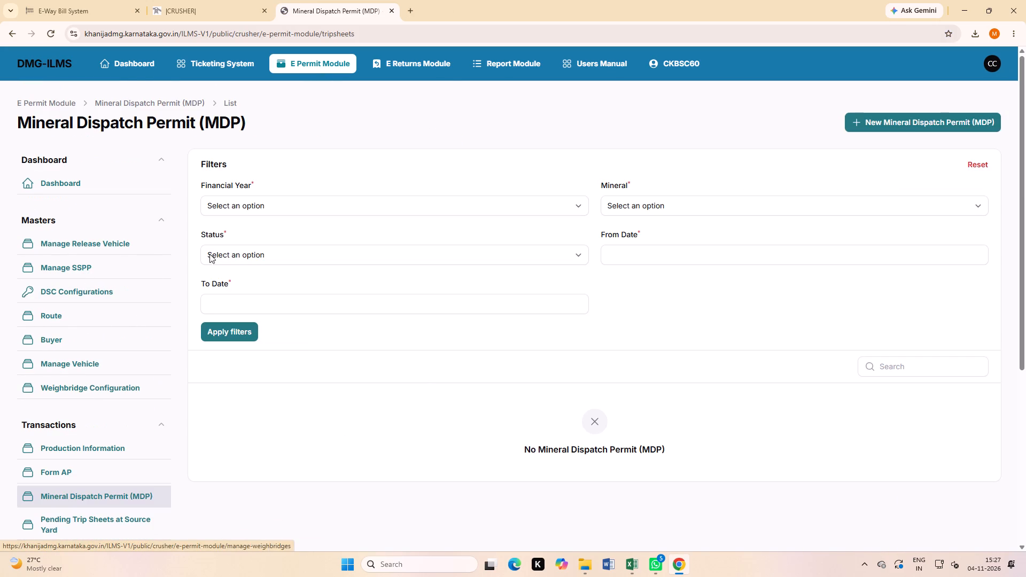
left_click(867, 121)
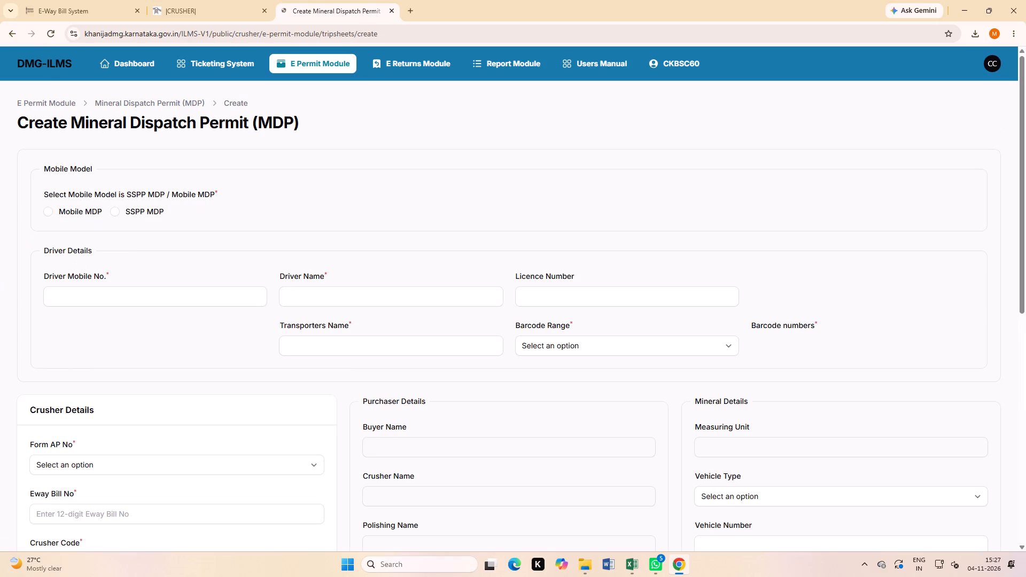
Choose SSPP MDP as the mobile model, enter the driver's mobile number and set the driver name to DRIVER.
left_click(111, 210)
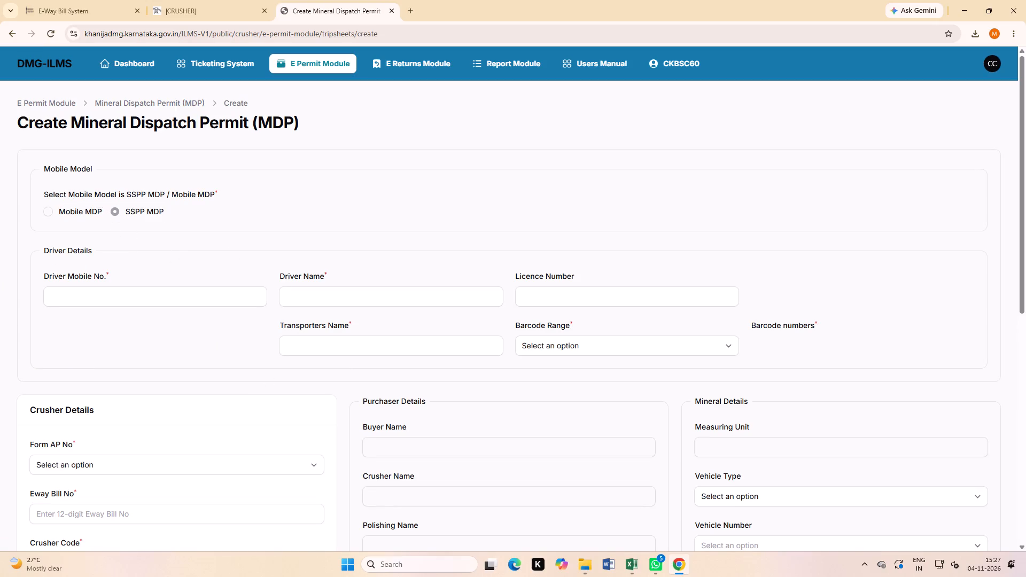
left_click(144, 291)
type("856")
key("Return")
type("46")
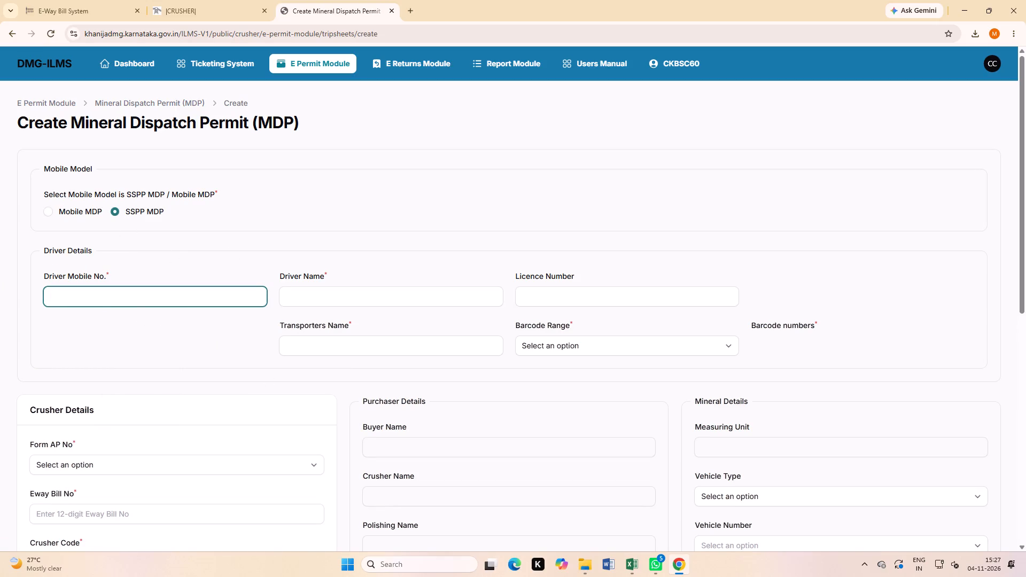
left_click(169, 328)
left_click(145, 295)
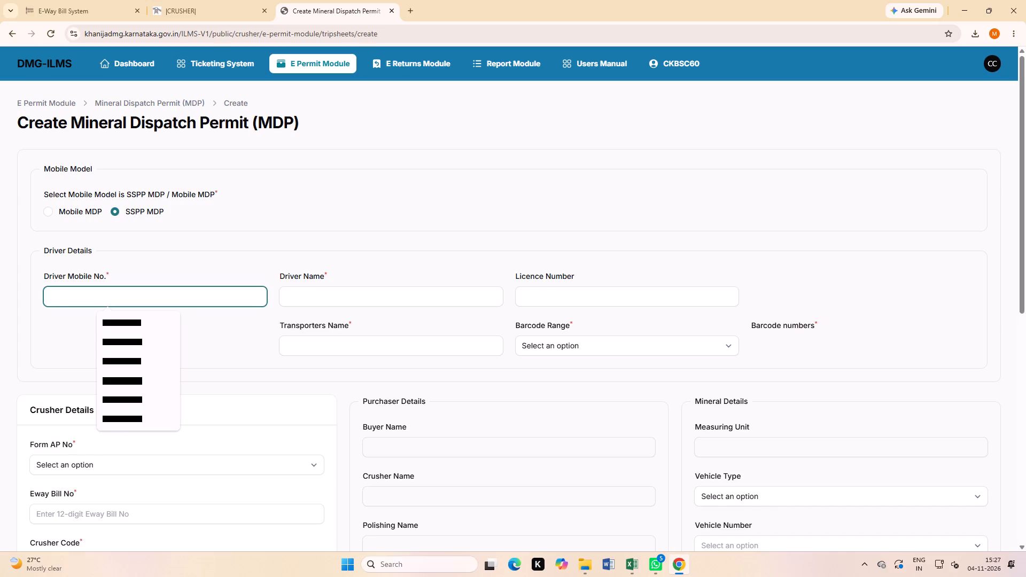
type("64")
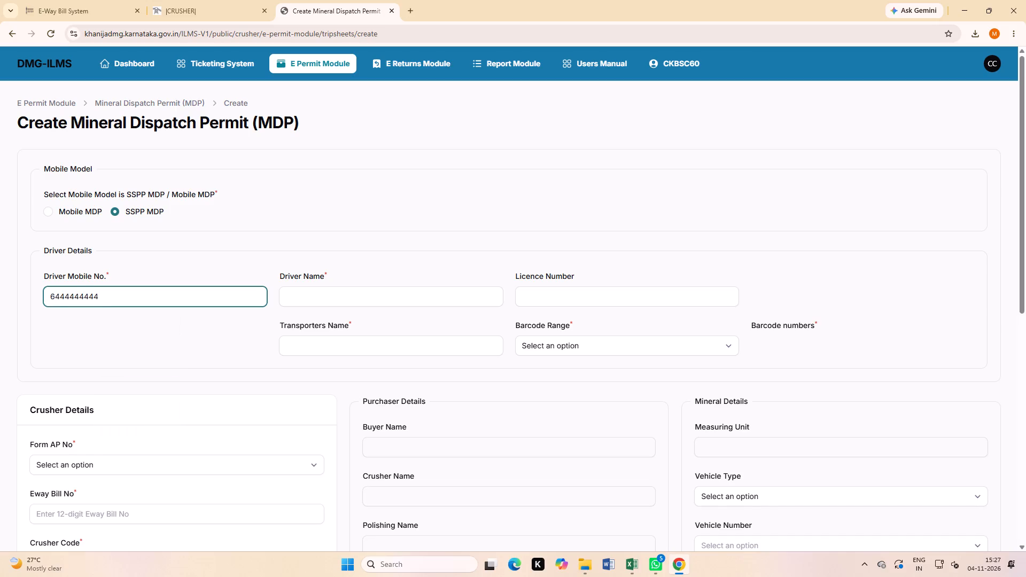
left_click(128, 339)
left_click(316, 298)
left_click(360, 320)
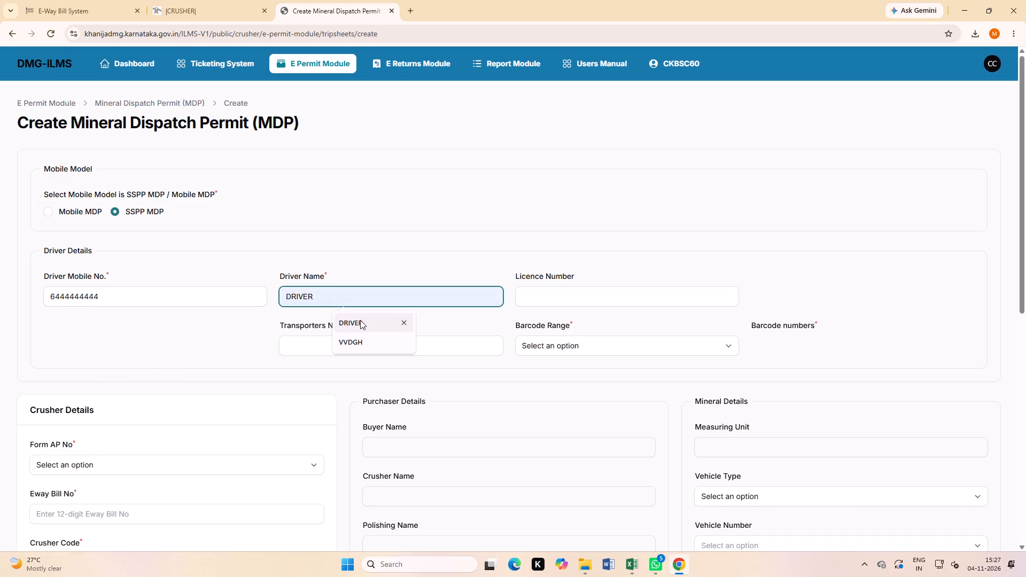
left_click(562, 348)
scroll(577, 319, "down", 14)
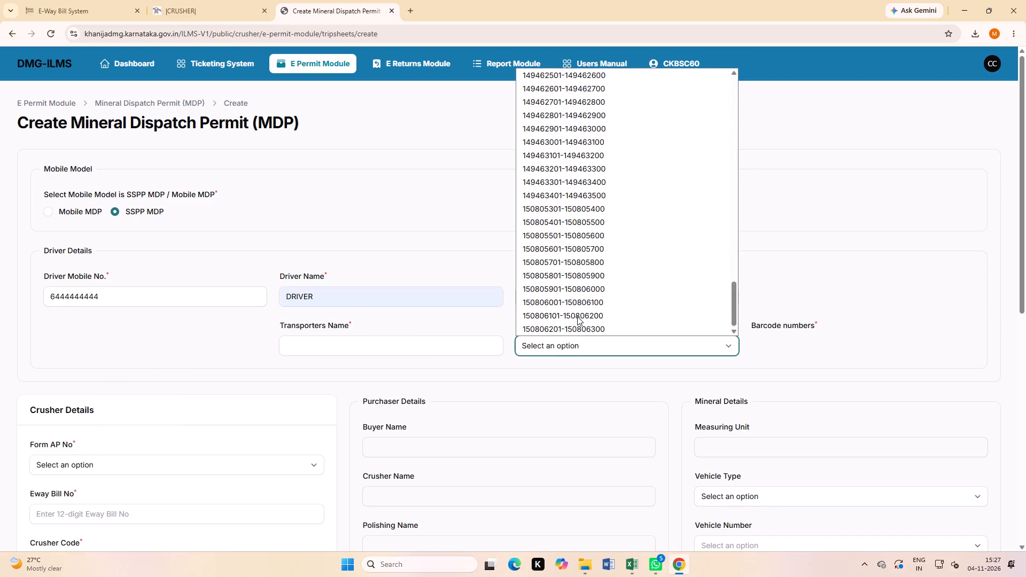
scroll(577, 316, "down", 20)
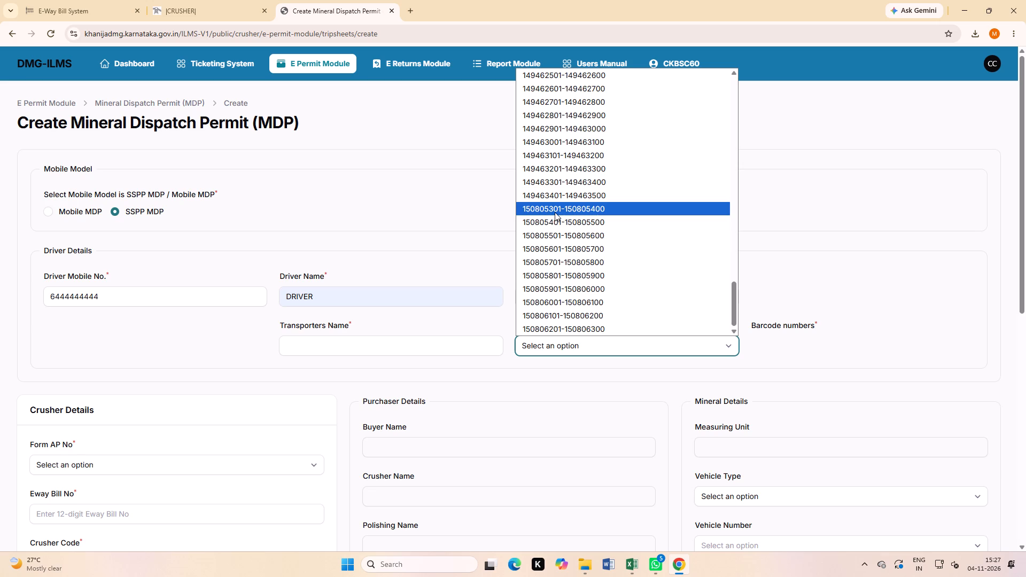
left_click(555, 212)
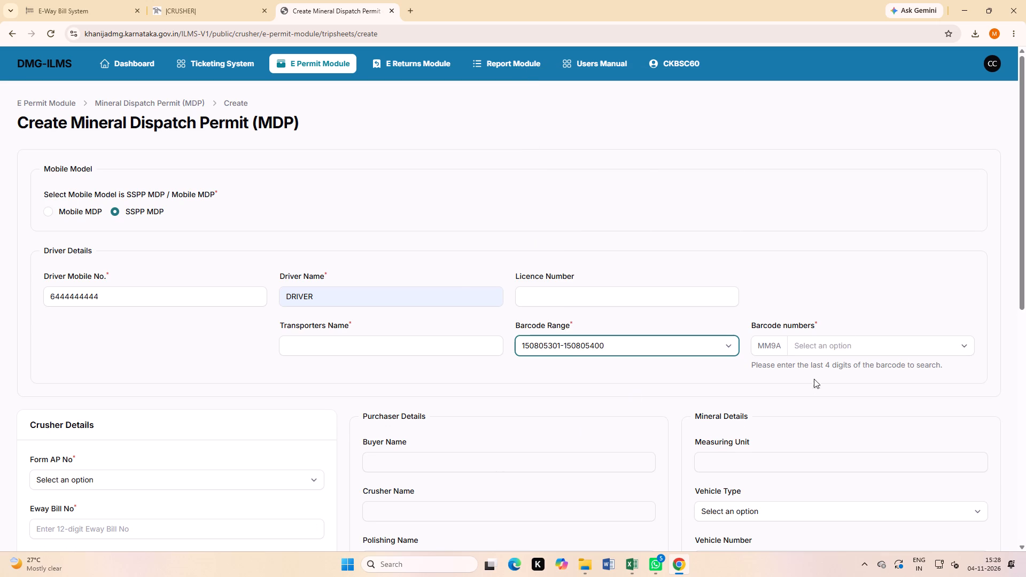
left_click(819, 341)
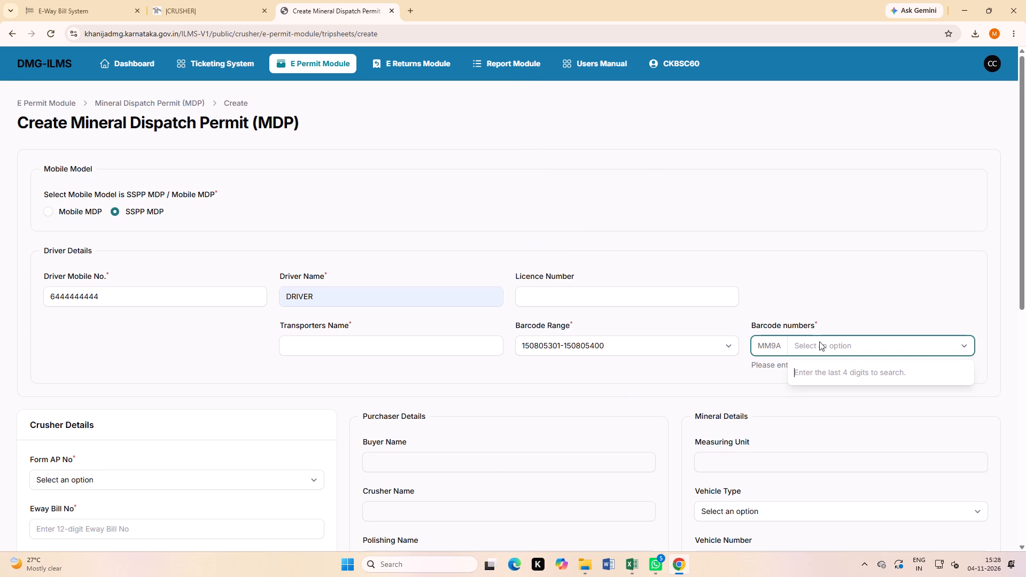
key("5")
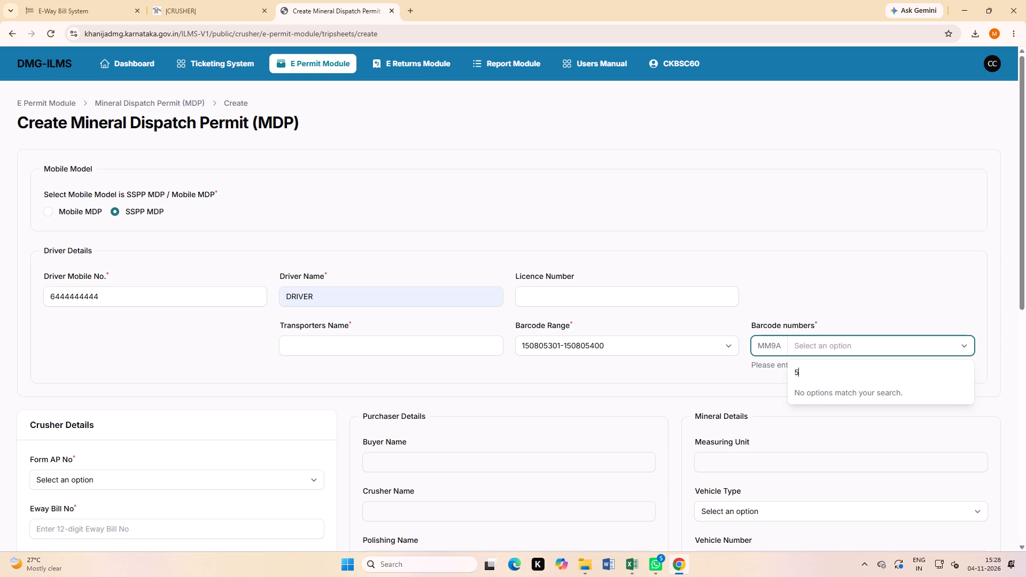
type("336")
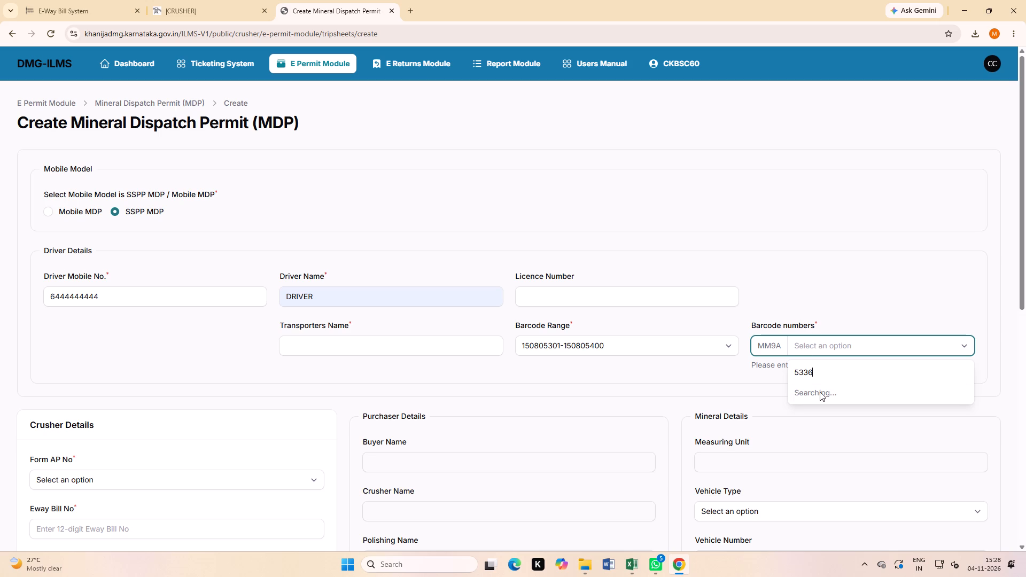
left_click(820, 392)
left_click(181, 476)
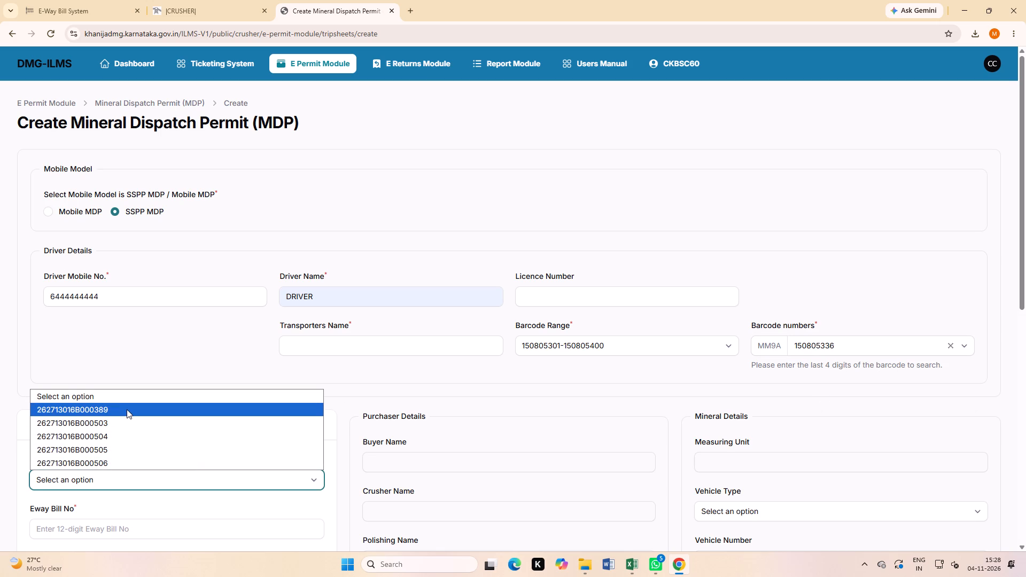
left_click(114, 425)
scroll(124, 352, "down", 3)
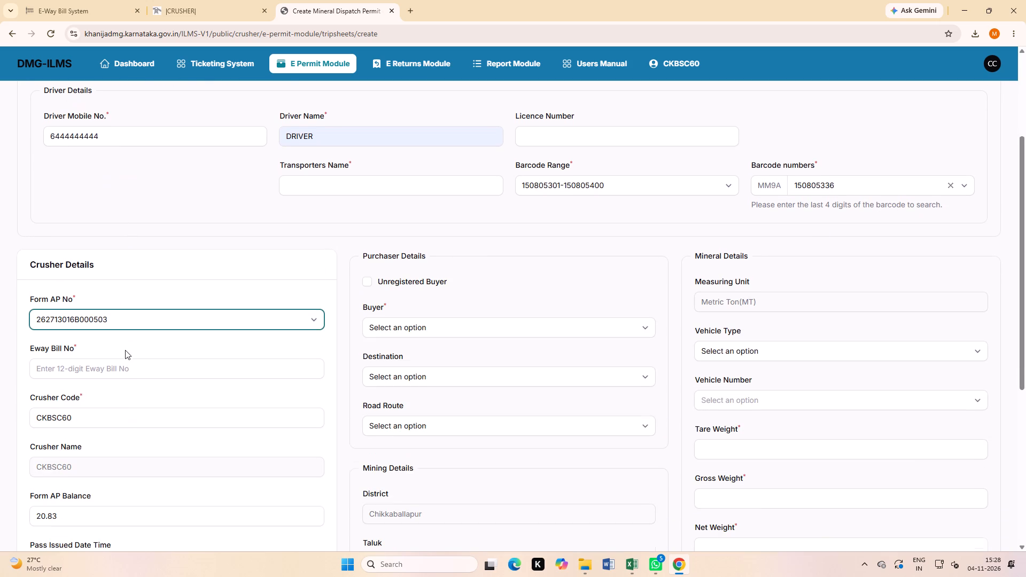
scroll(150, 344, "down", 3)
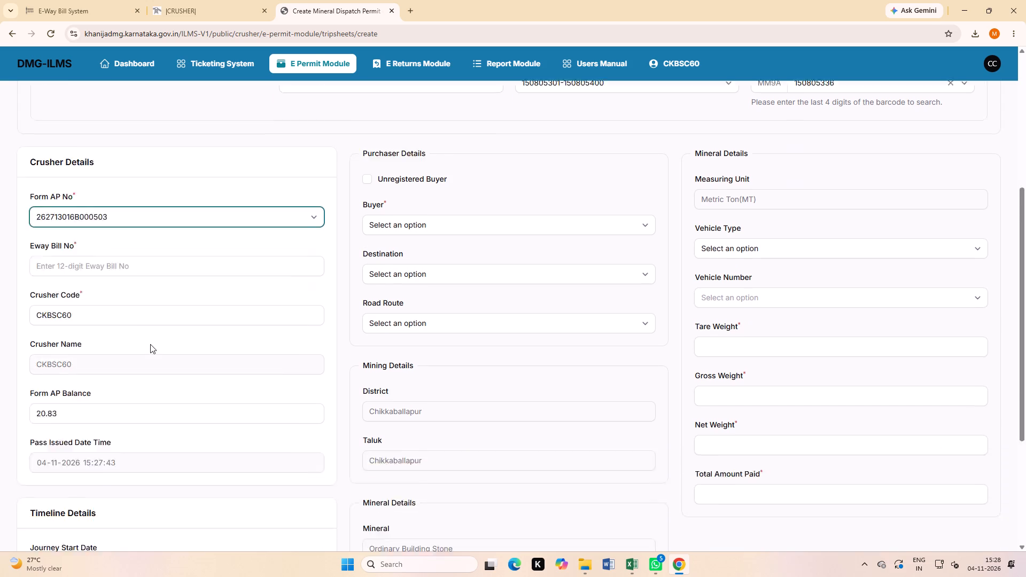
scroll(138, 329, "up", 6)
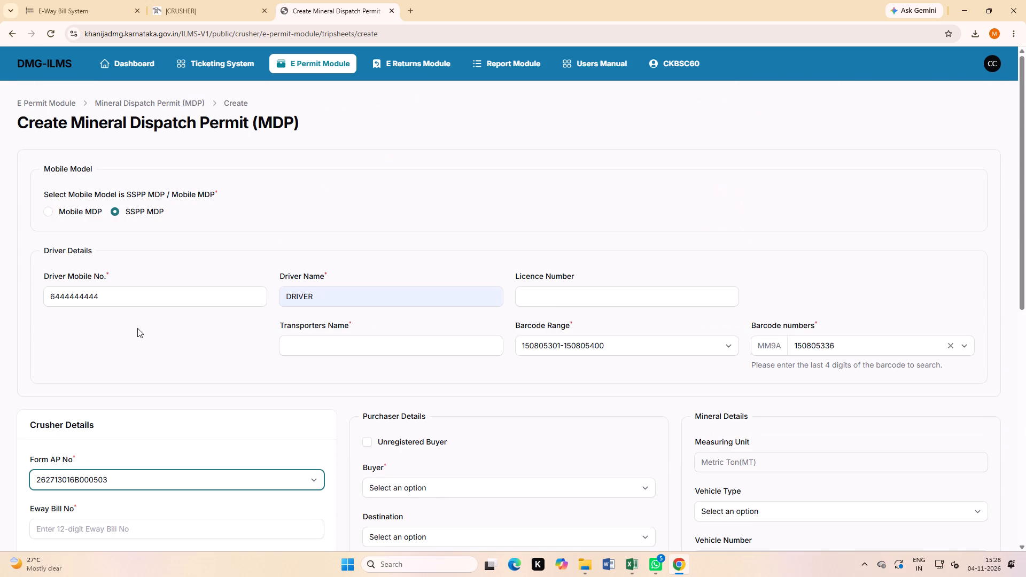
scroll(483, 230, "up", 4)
Close the browser and the InwardItemDCReport (59) workbook without saving the workbook's changes.
left_click(1013, 6)
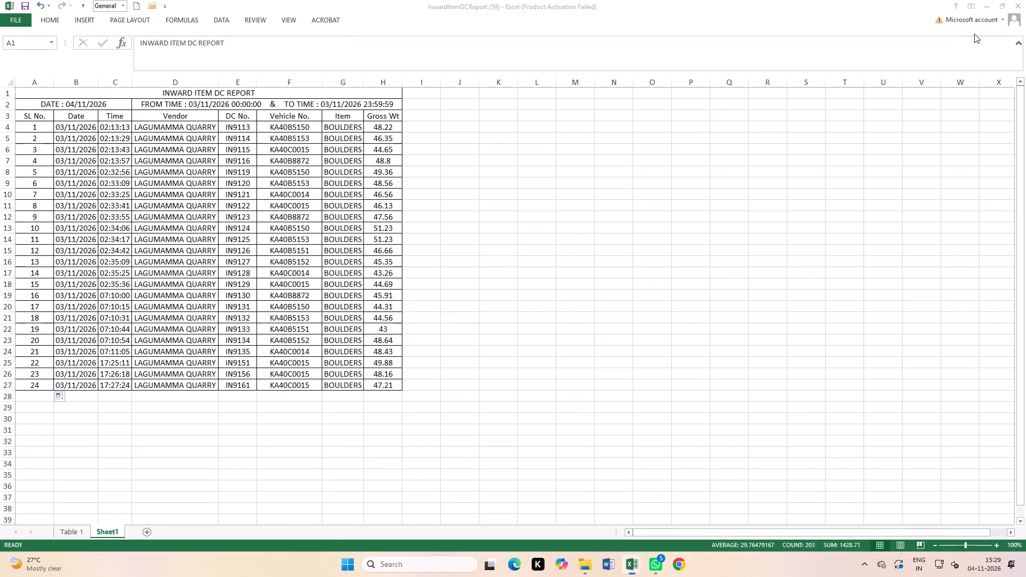
left_click(1025, 0)
left_click(519, 307)
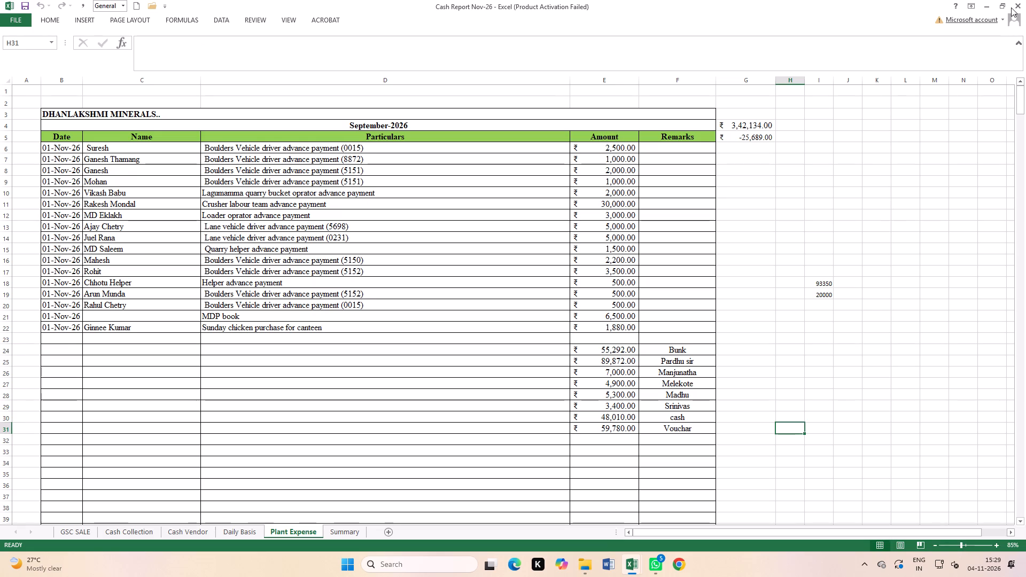
Close the Cash Report Nov-26 workbook, saving its changes.
left_click(1025, 0)
left_click(474, 303)
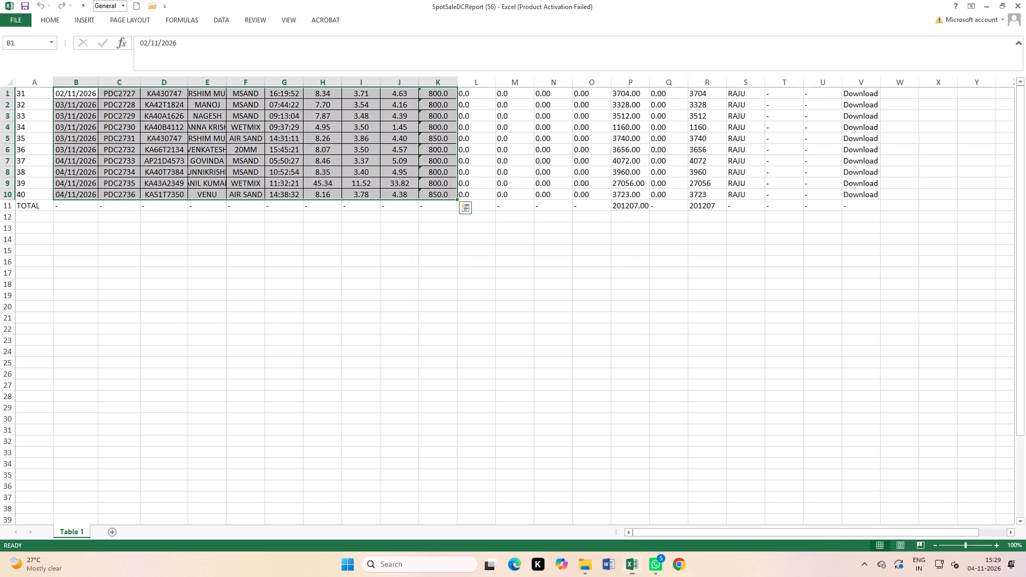
Close the SpotSaleDCReport (56) workbook without saving and close the NOV- 2026 folder window.
left_click(1022, 23)
left_click(1017, 2)
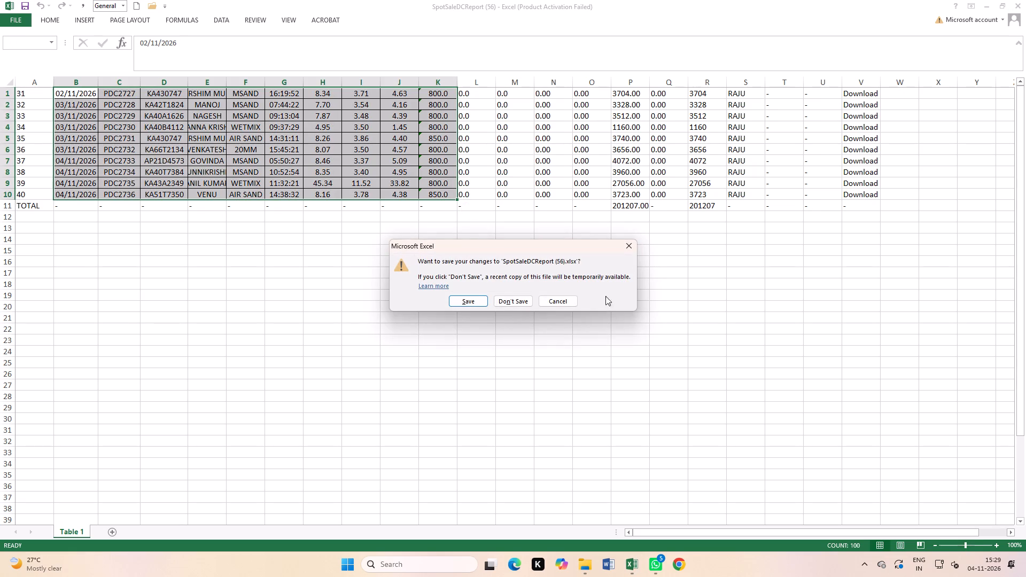
left_click(501, 307)
left_click(511, 302)
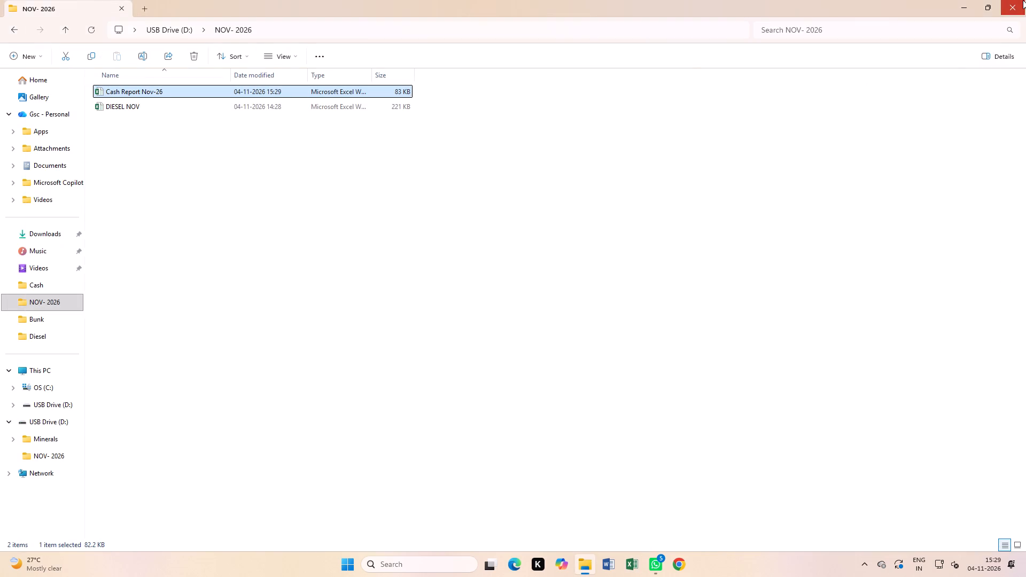
left_click(1023, 0)
Open the New Microsoft Excel Worksheet workbook from the desktop and dismiss the Office activation wizard.
double_click(788, 231)
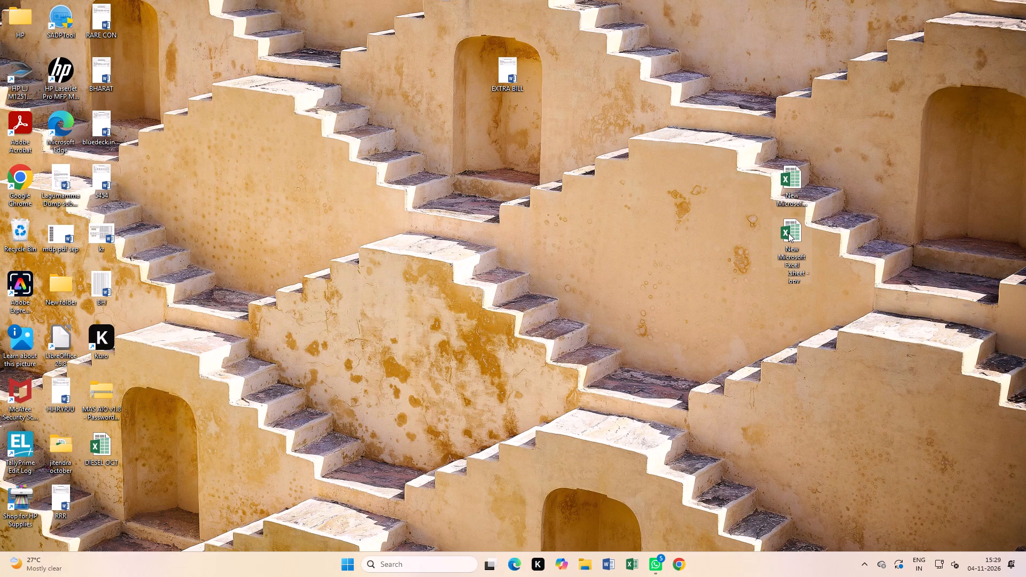
double_click(791, 186)
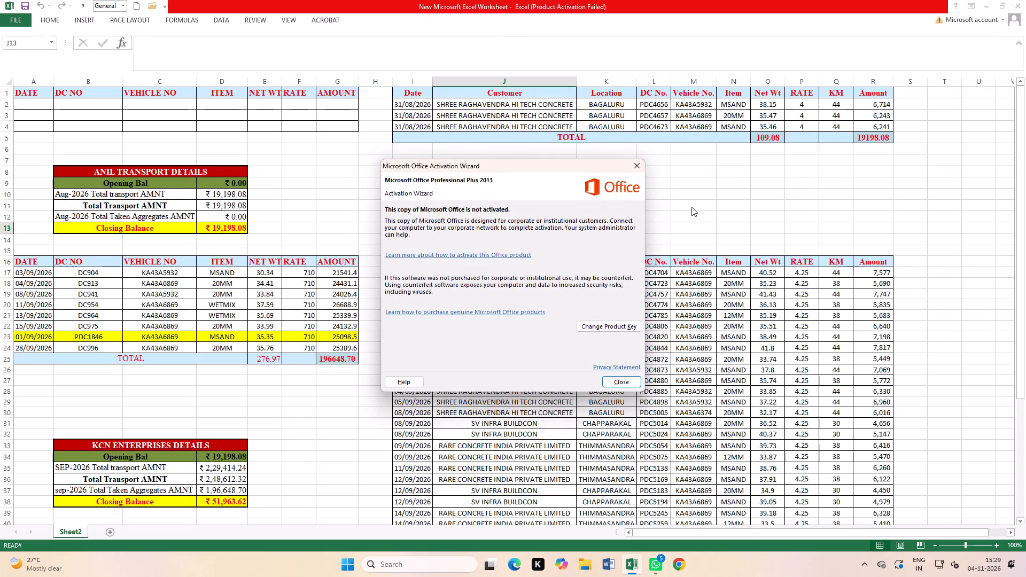
left_click(636, 162)
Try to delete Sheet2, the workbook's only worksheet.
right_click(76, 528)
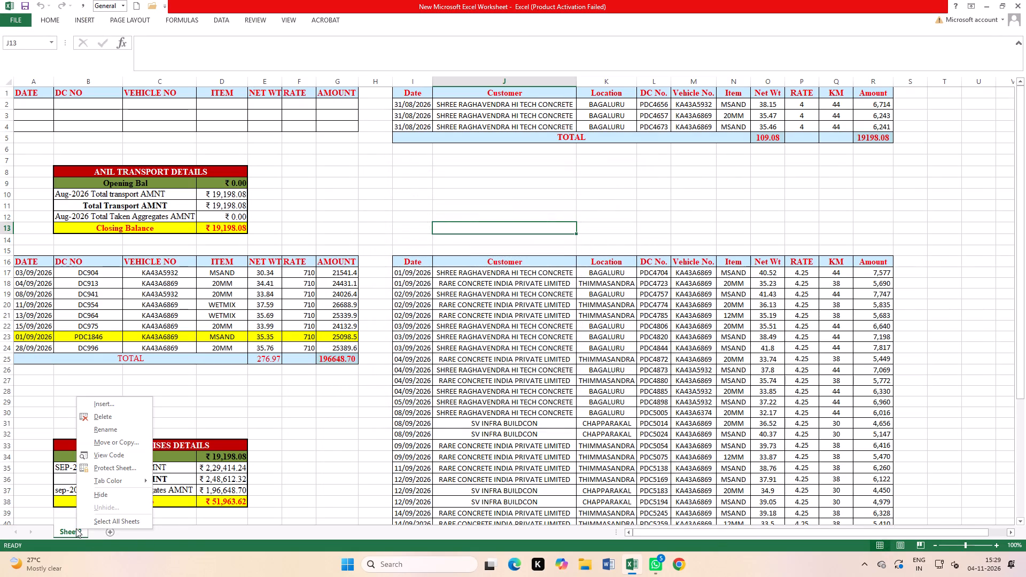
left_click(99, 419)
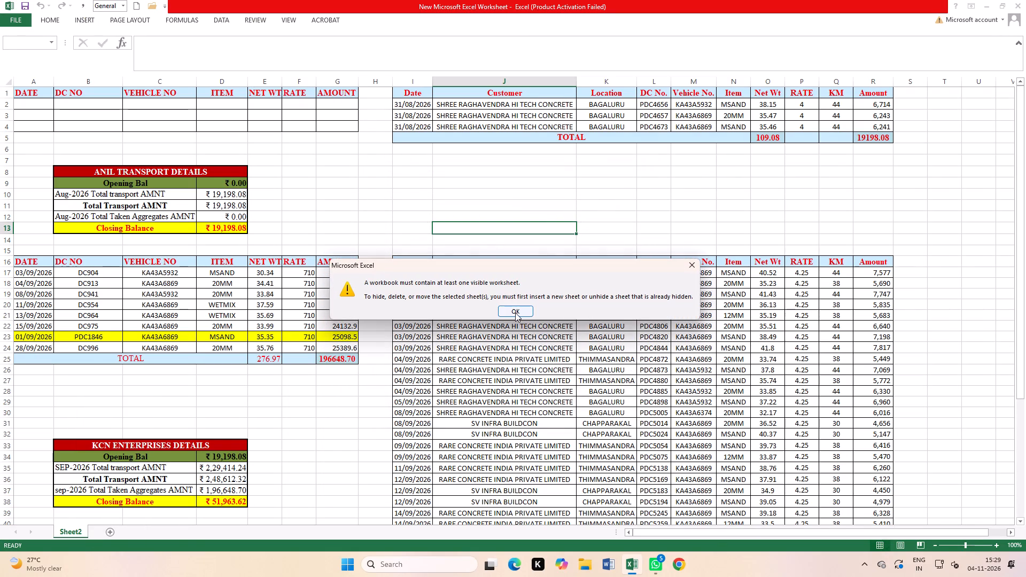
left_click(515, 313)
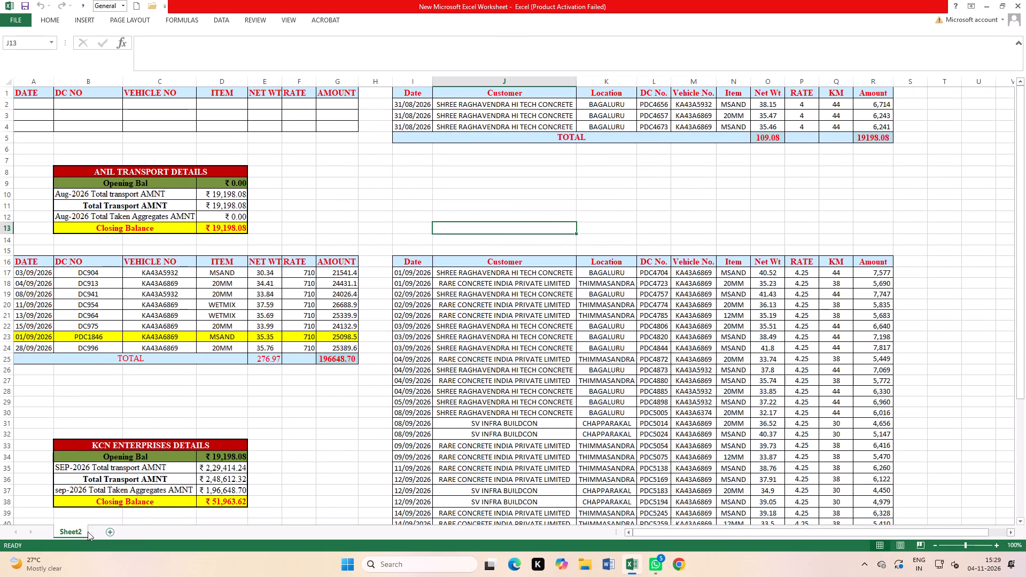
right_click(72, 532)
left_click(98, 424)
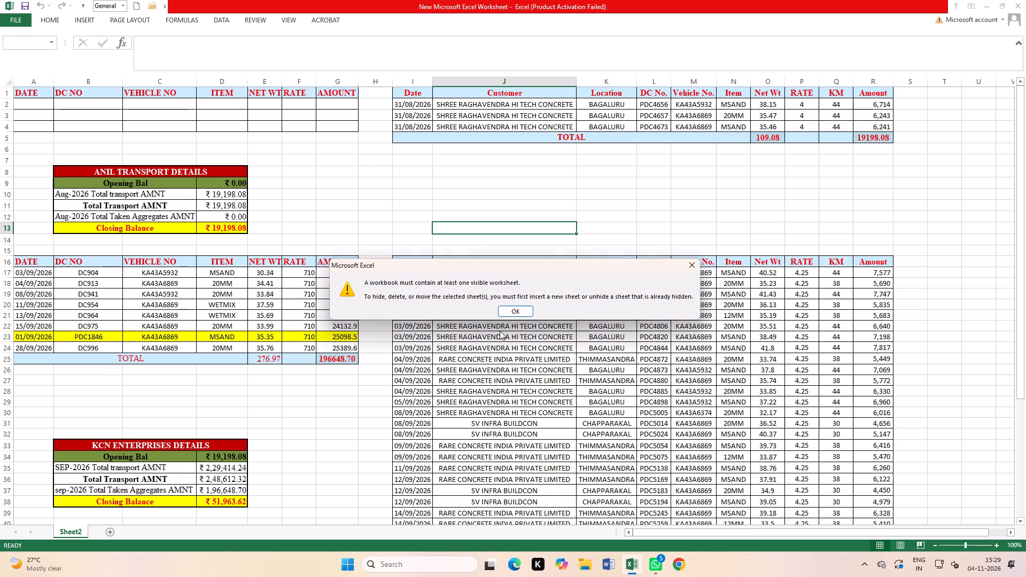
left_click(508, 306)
Add a blank worksheet to the workbook so that Sheet2 can be deleted, and delete Sheet2 with all its data.
left_click(106, 536)
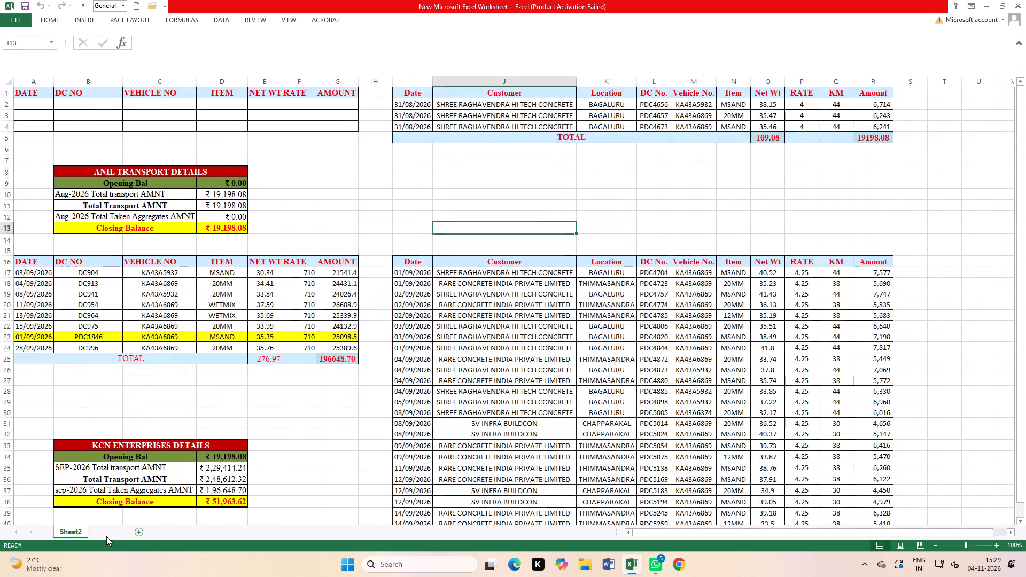
left_click(74, 534)
right_click(73, 531)
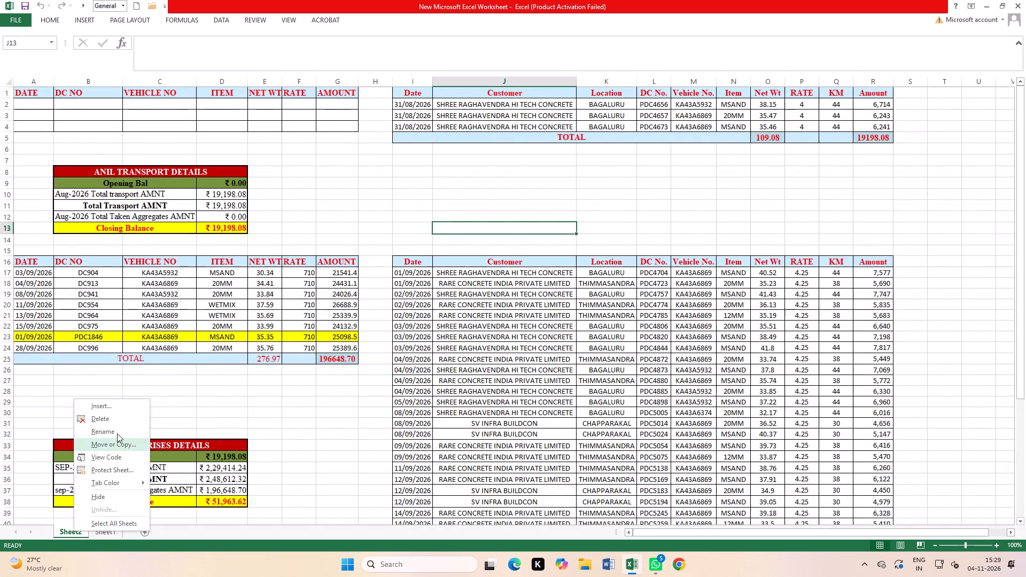
left_click(110, 418)
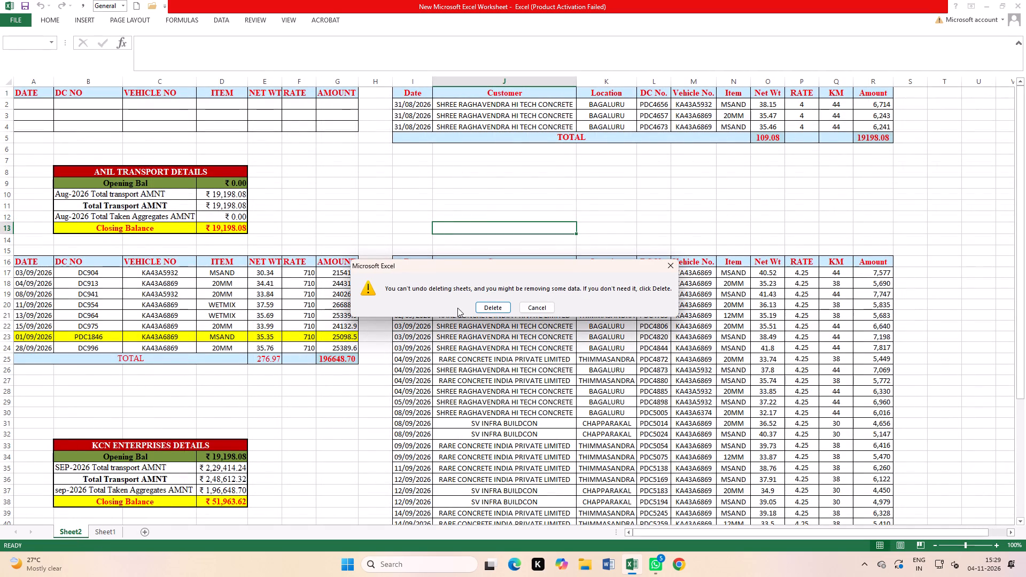
left_click(493, 305)
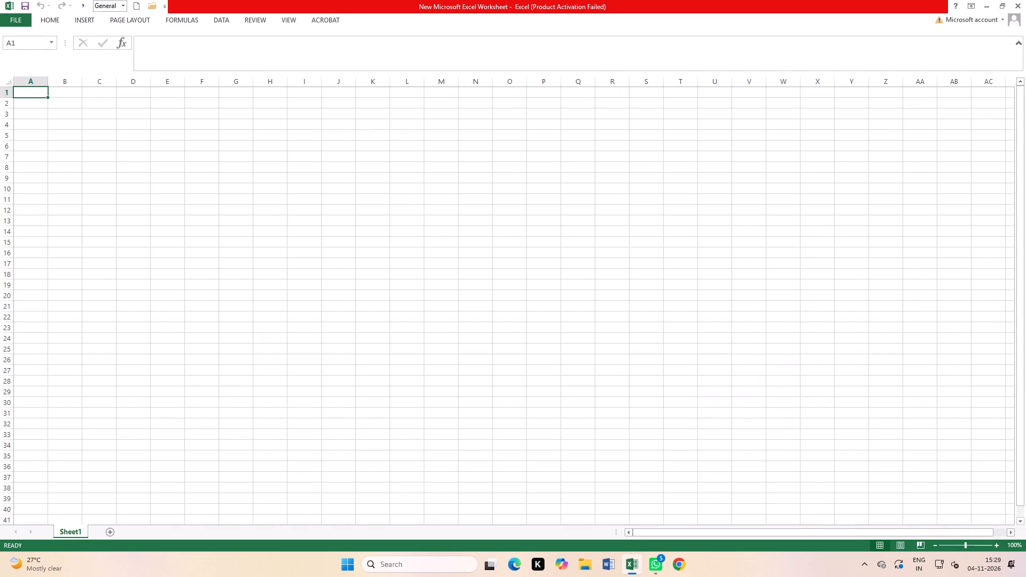
scroll(779, 275, "up", 3)
left_click(353, 332)
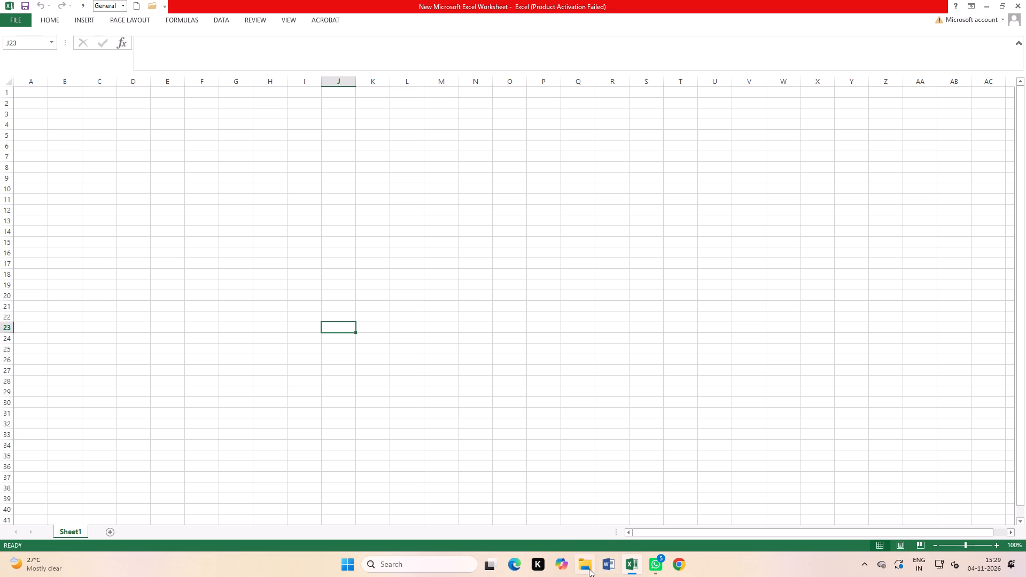
Open the Diesel sep-26 workbook from the Diesel folder inside Minerals on USB Drive (D:).
left_click(585, 568)
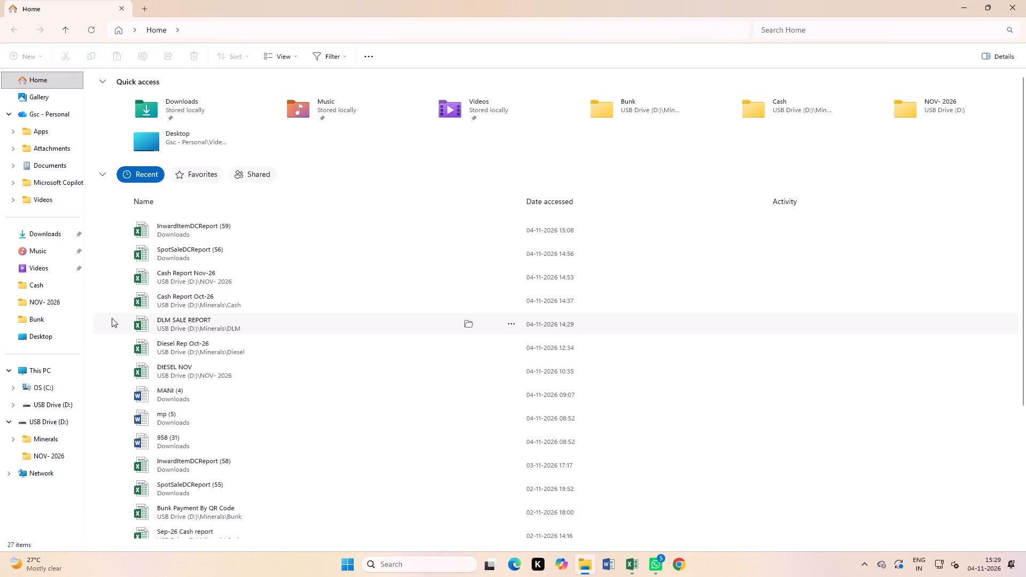
left_click(48, 453)
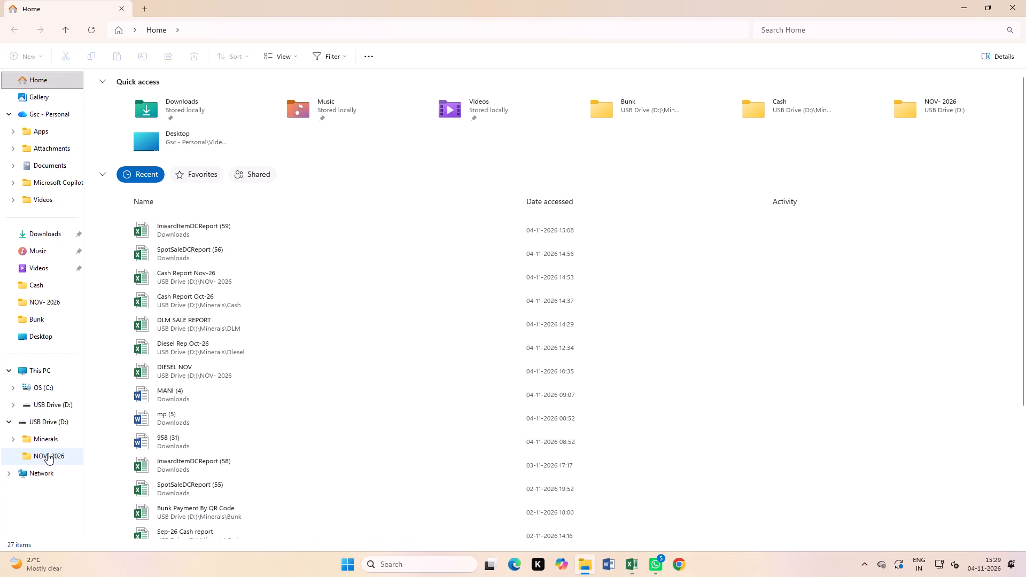
left_click(44, 441)
double_click(130, 135)
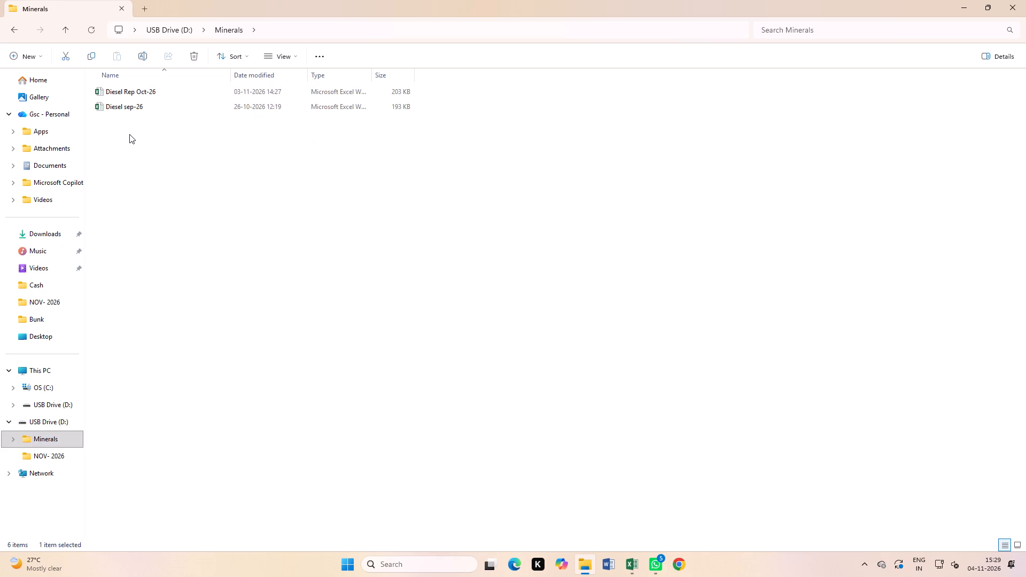
double_click(126, 106)
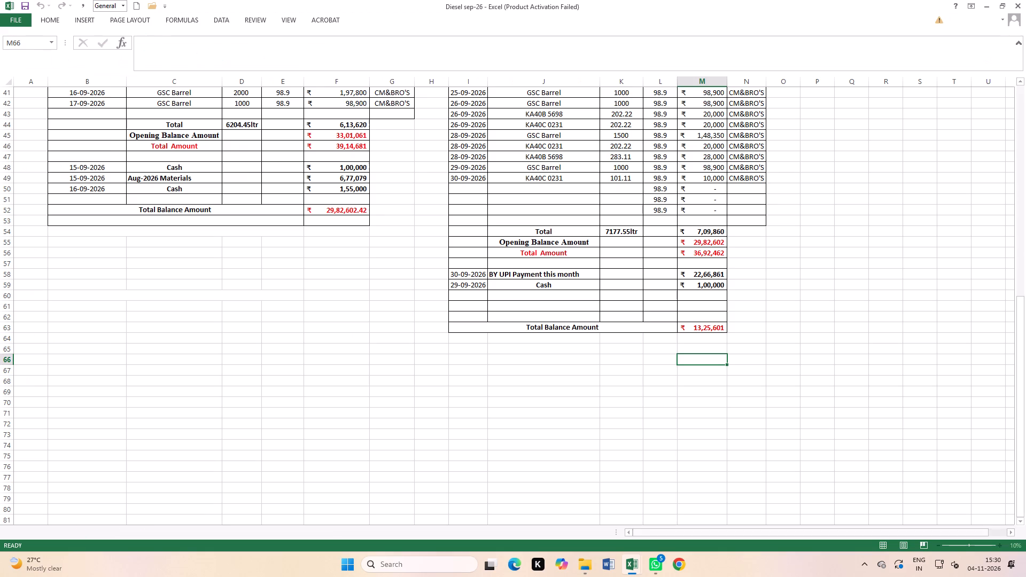
Look over the September payment details and bring up the Diesel Issue sheet.
scroll(348, 333, "up", 3)
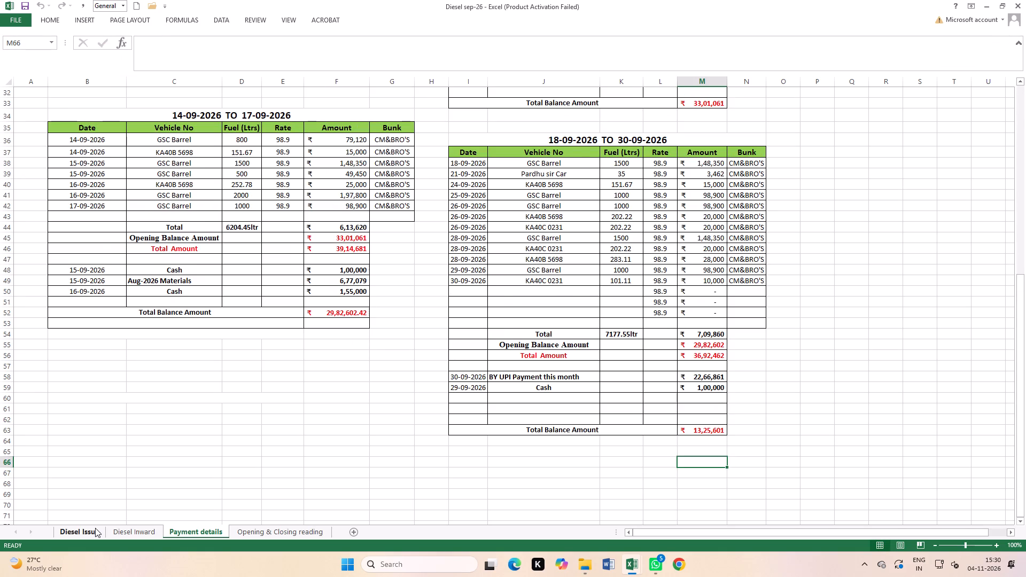
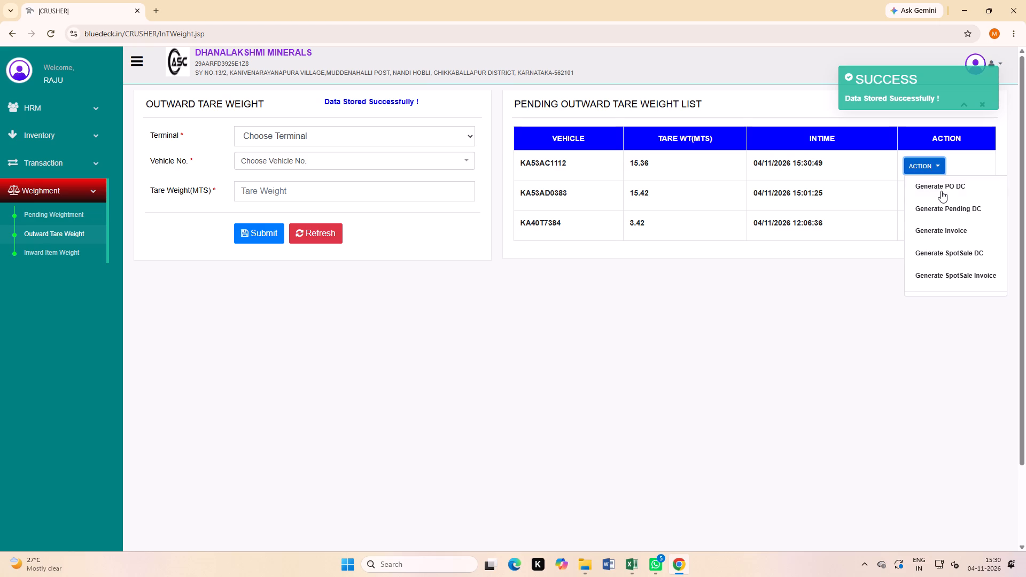
left_click(952, 210)
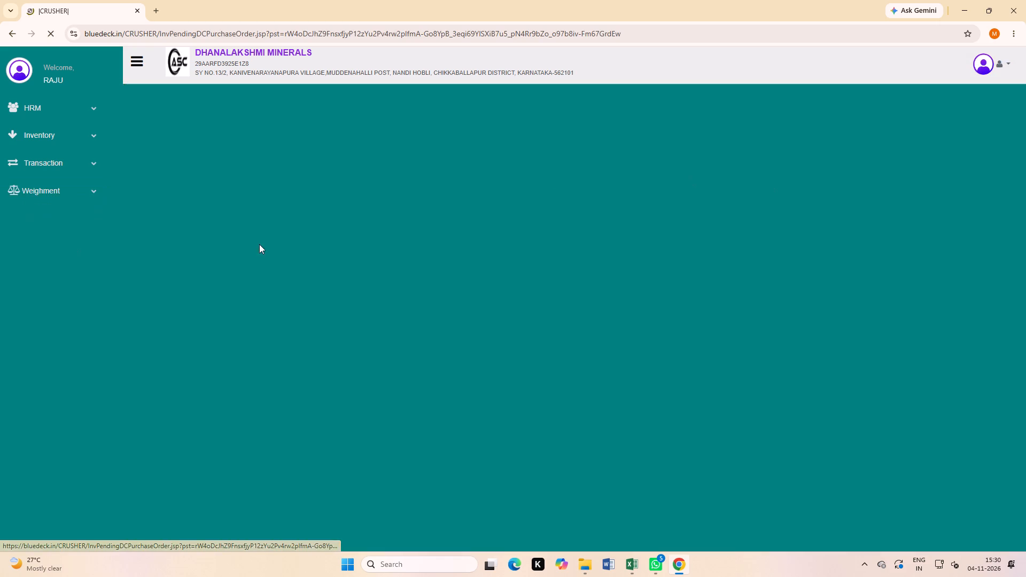
left_click(331, 167)
type("SRI")
left_click(355, 205)
left_click(756, 162)
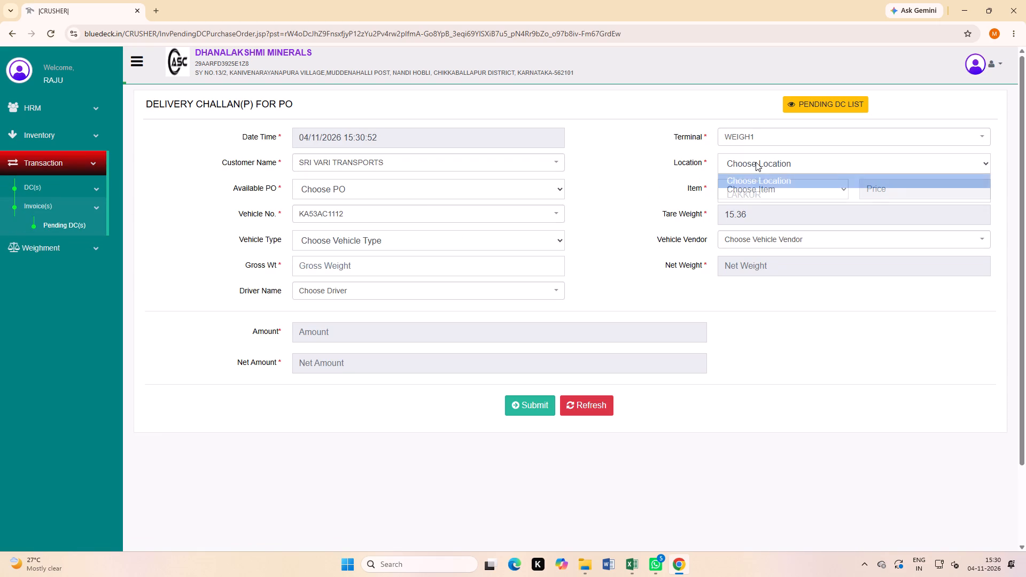
left_click(749, 199)
left_click(400, 188)
left_click(346, 216)
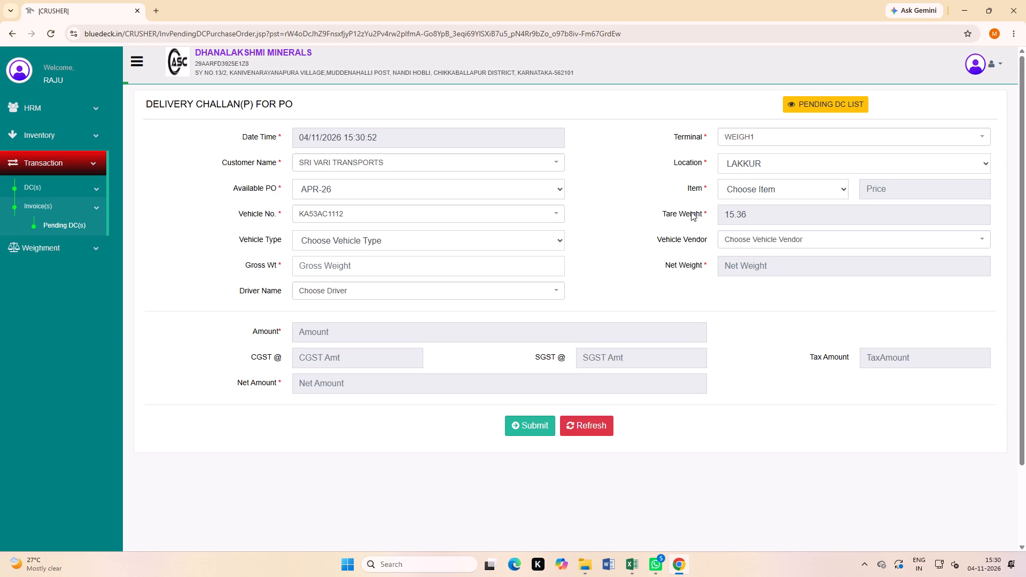
Set the challan's item to 20MM, gross weight to 50.18 and driver to DRIVER1, and submit it.
left_click(762, 177)
left_click(762, 187)
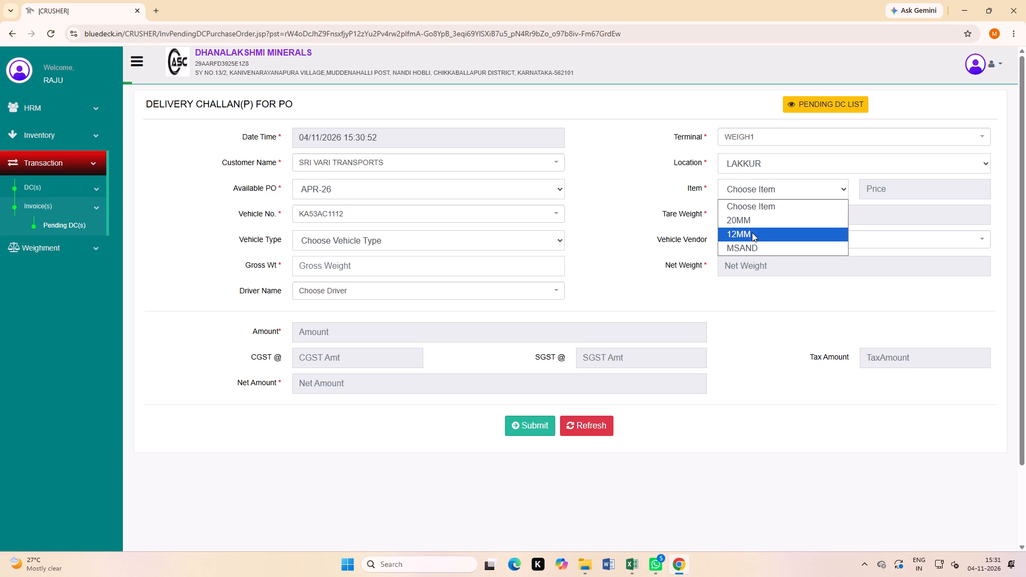
left_click(749, 221)
left_click(380, 267)
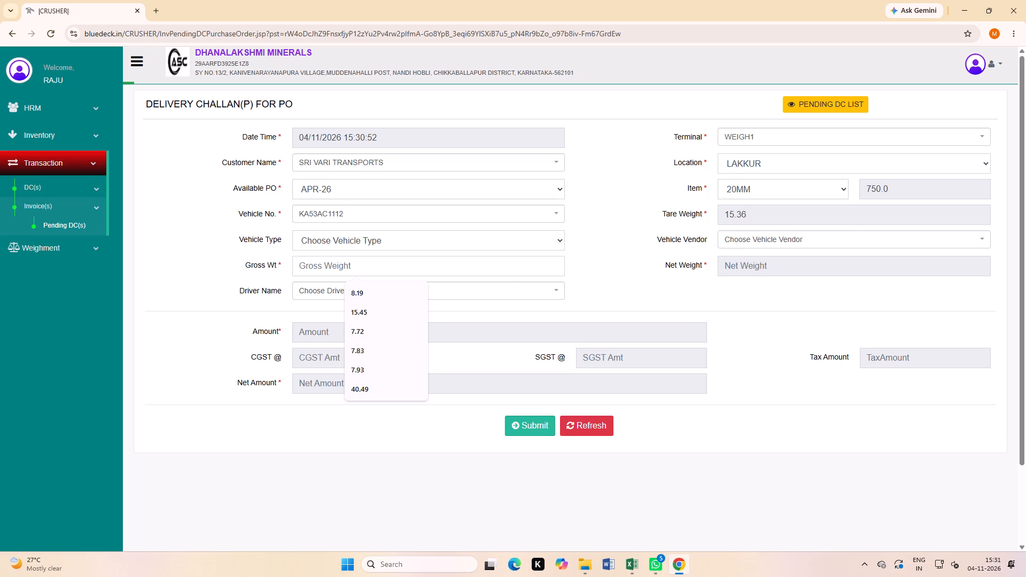
type("50.18")
left_click(365, 283)
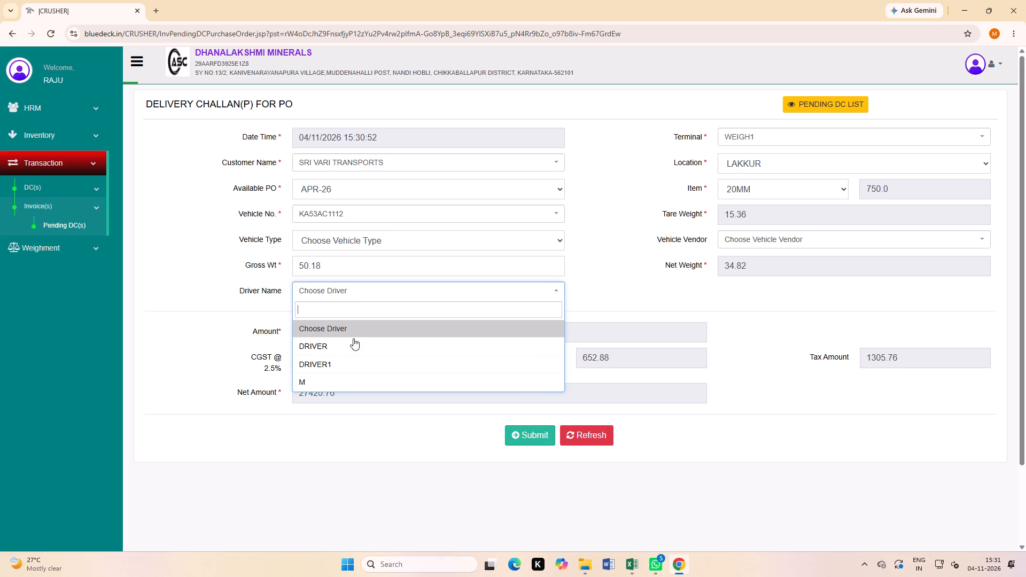
left_click(324, 368)
left_click(581, 261)
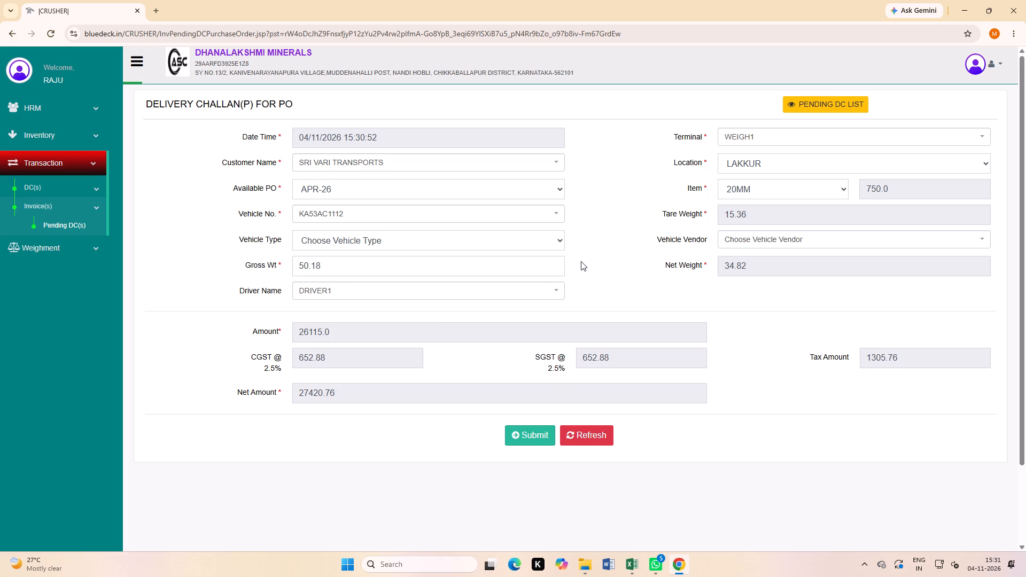
scroll(348, 278, "down", 5)
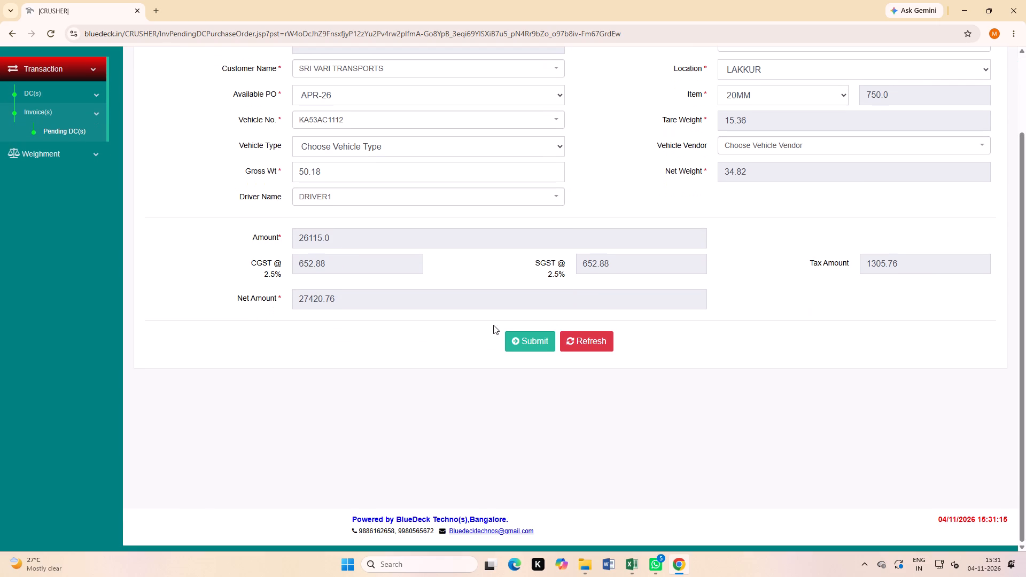
left_click(518, 339)
left_click(499, 309)
left_click(500, 318)
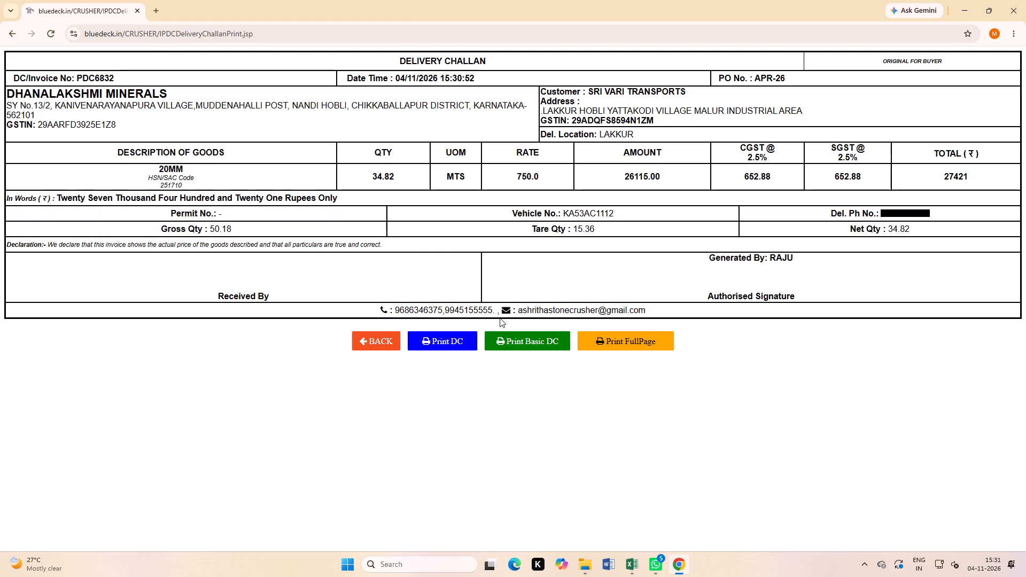
Print three copies of the basic delivery challan on the Canon printer.
left_click(530, 333)
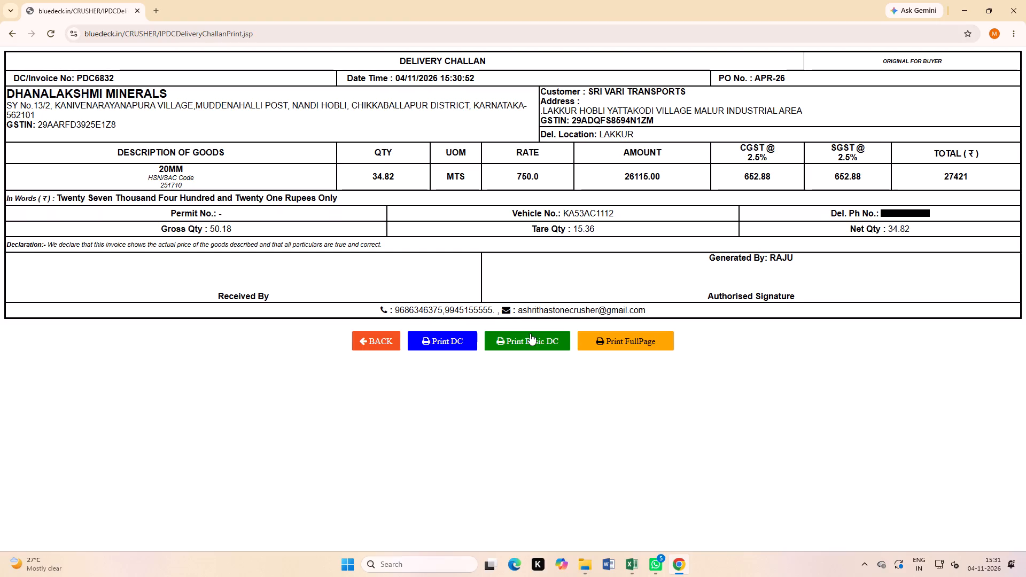
left_click(775, 172)
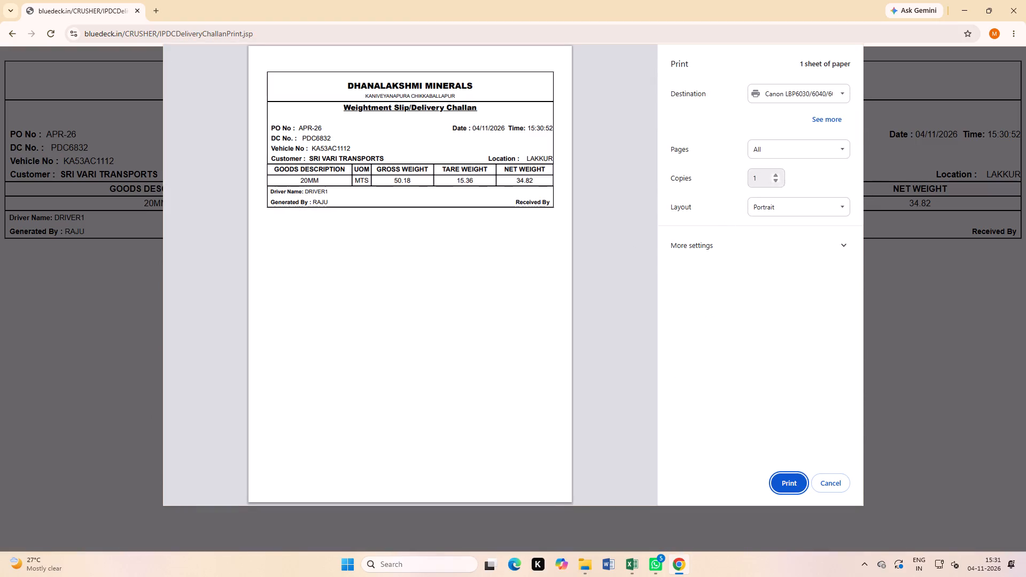
double_click(778, 176)
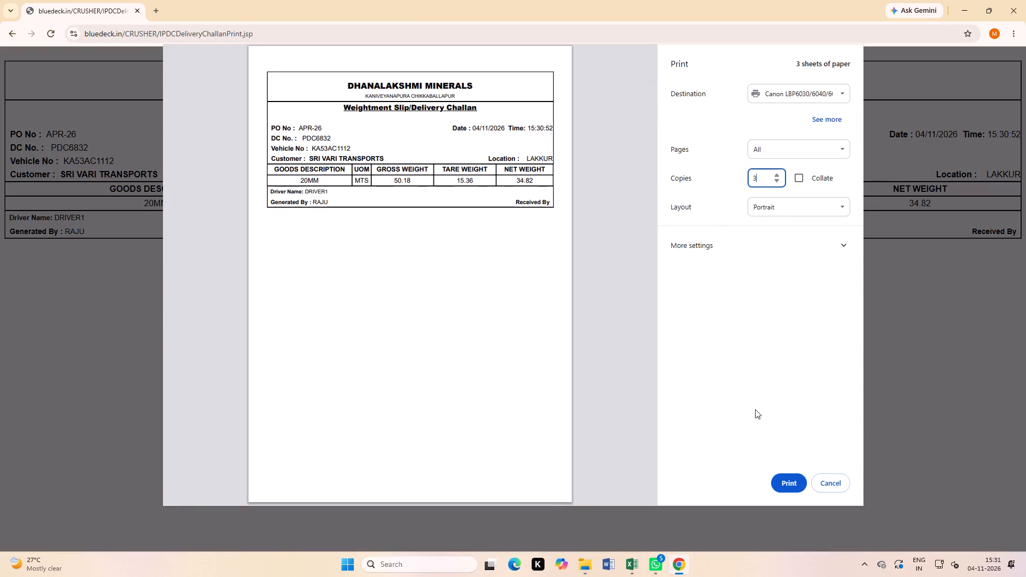
left_click(782, 480)
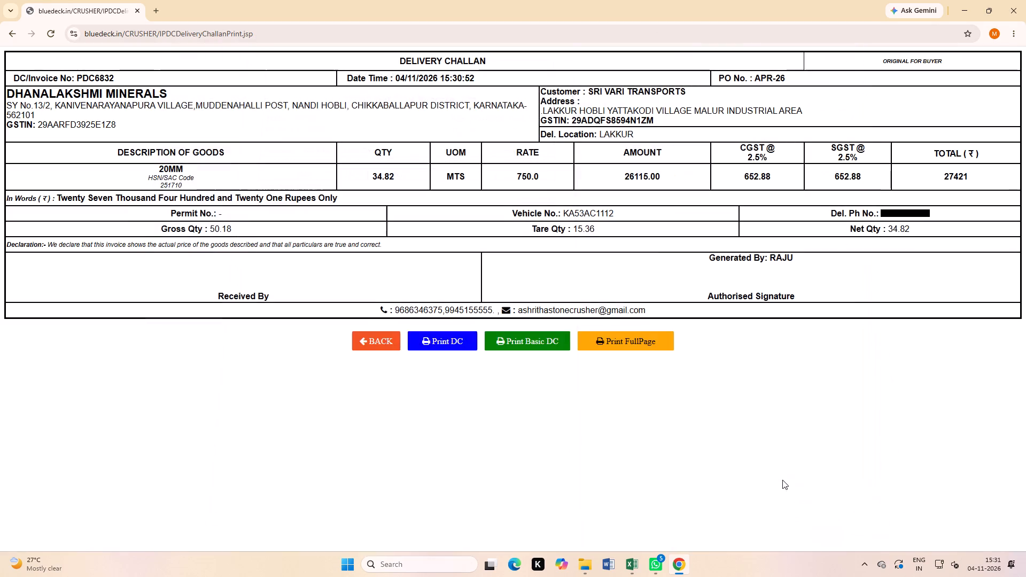